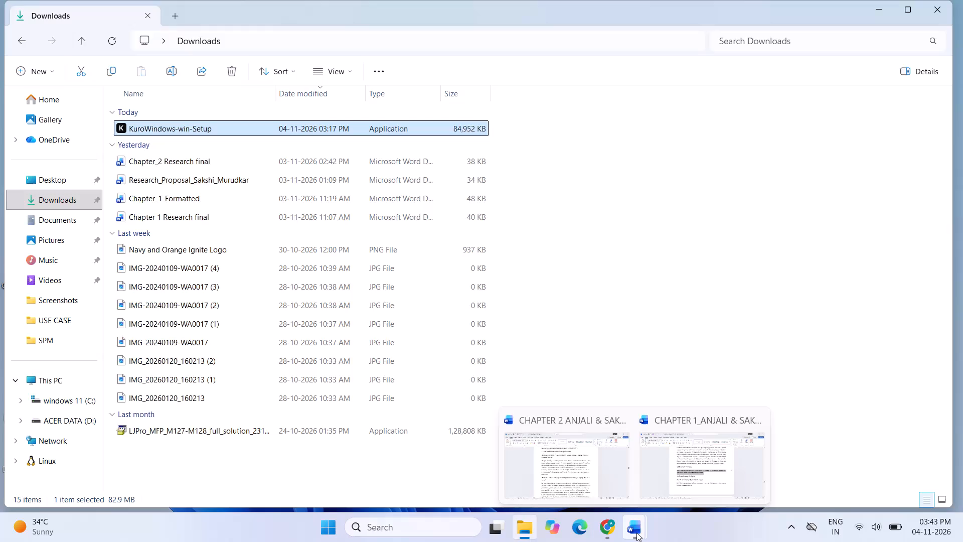
Switch to the Chapter 2 document in Word.
{"action": "left_click", "coordinate": [575, 485]}
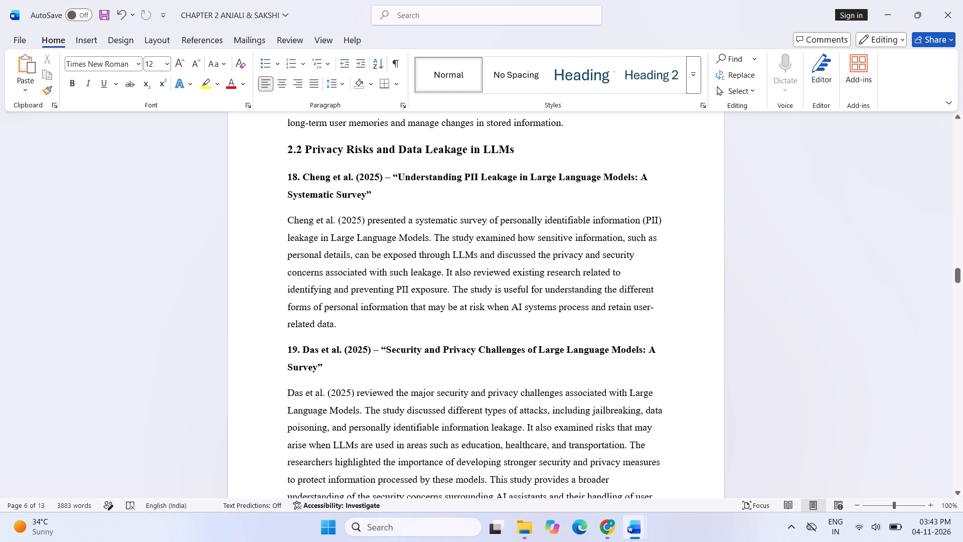
Cut entry 15, Wu et al. (2025), with its heading and paragraph, and paste it on a new line directly after entry 14's paragraph.
{"action": "scroll", "coordinate": [399, 388], "scroll_direction": "down", "scroll_amount": 4}
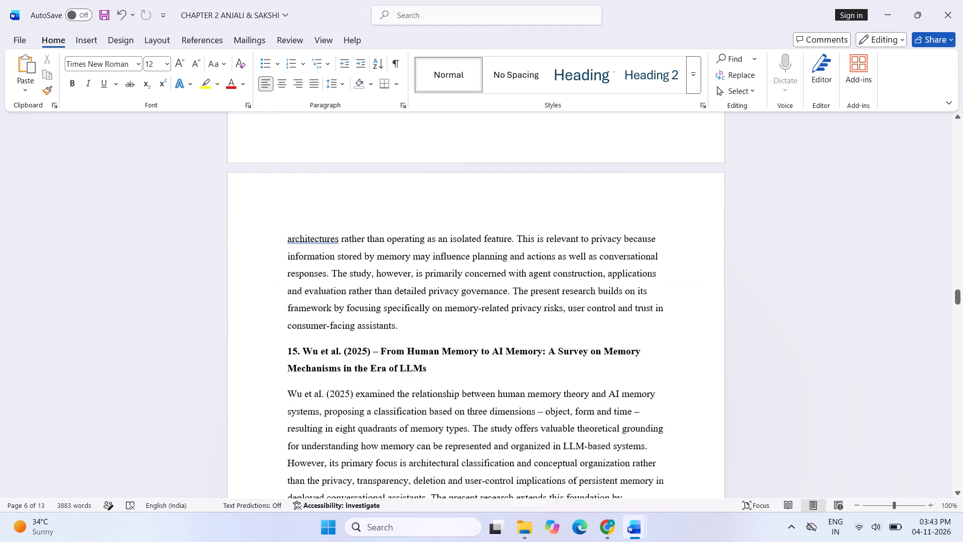
{"action": "scroll", "coordinate": [399, 388], "scroll_direction": "down", "scroll_amount": 3}
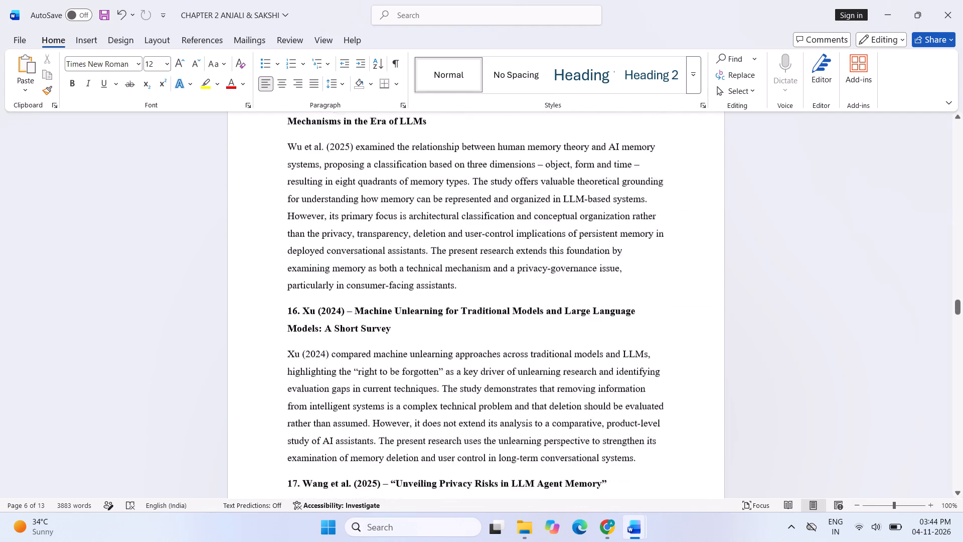
{"action": "scroll", "coordinate": [399, 388], "scroll_direction": "down", "scroll_amount": 1}
{"action": "scroll", "coordinate": [399, 388], "scroll_direction": "up", "scroll_amount": 1}
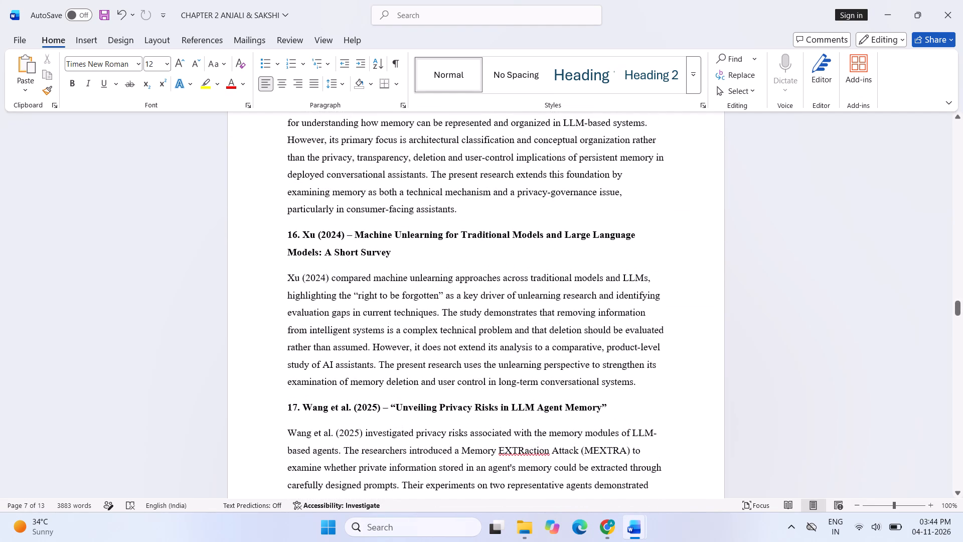
{"action": "scroll", "coordinate": [399, 388], "scroll_direction": "up", "scroll_amount": 1}
{"action": "scroll", "coordinate": [332, 236], "scroll_direction": "up", "scroll_amount": 1}
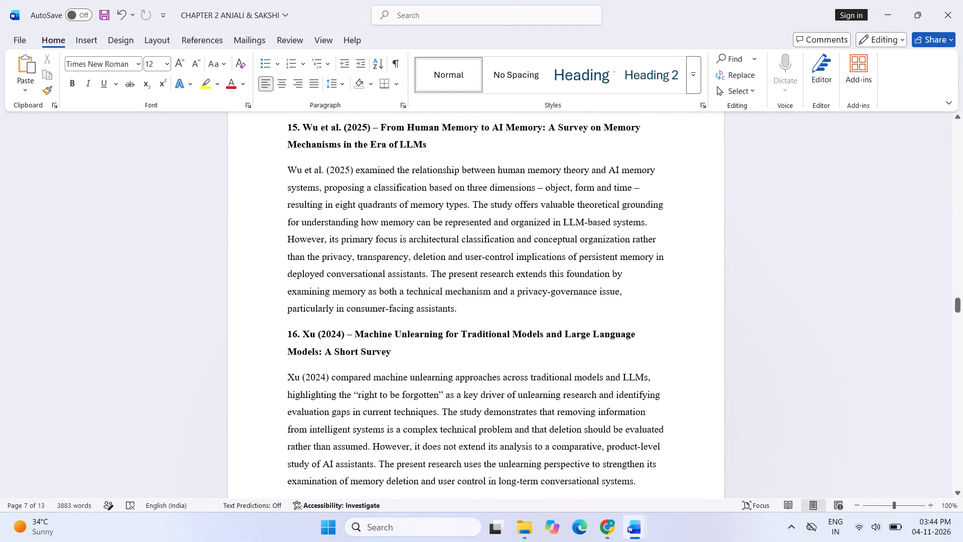
{"action": "scroll", "coordinate": [326, 180], "scroll_direction": "up", "scroll_amount": 1}
{"action": "left_click_drag", "start_coordinate": [287, 220], "coordinate": [443, 379]}
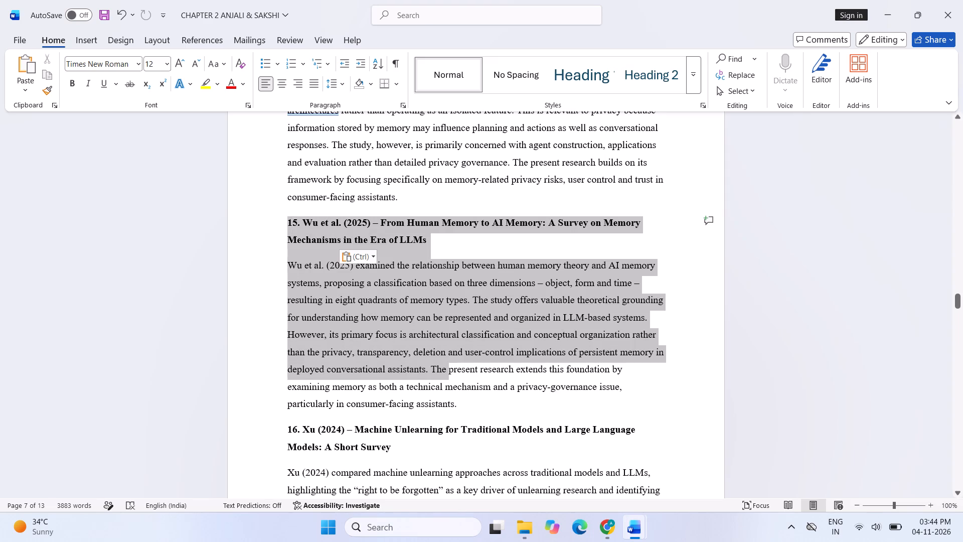
{"action": "left_click_drag", "start_coordinate": [443, 379], "coordinate": [458, 401]}
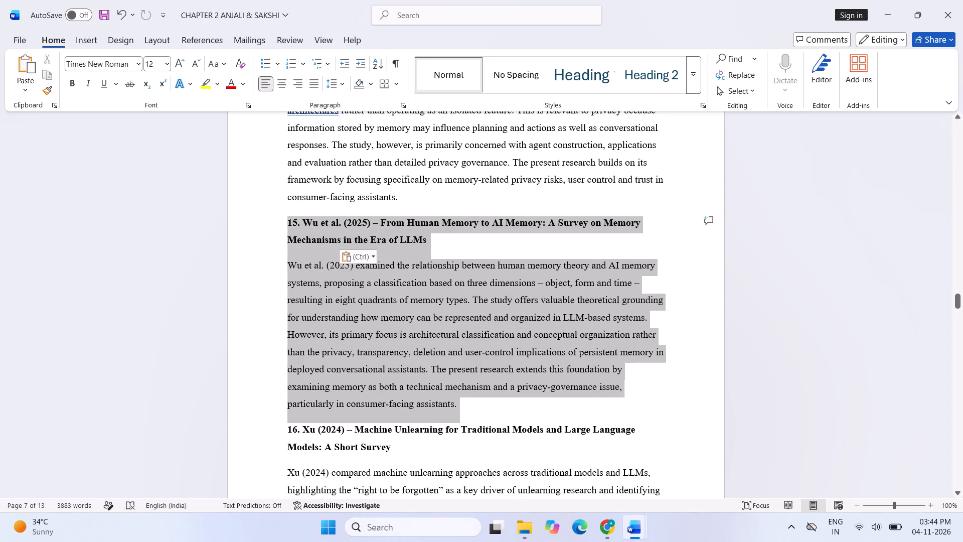
{"action": "left_click_drag", "start_coordinate": [458, 401], "coordinate": [459, 401]}
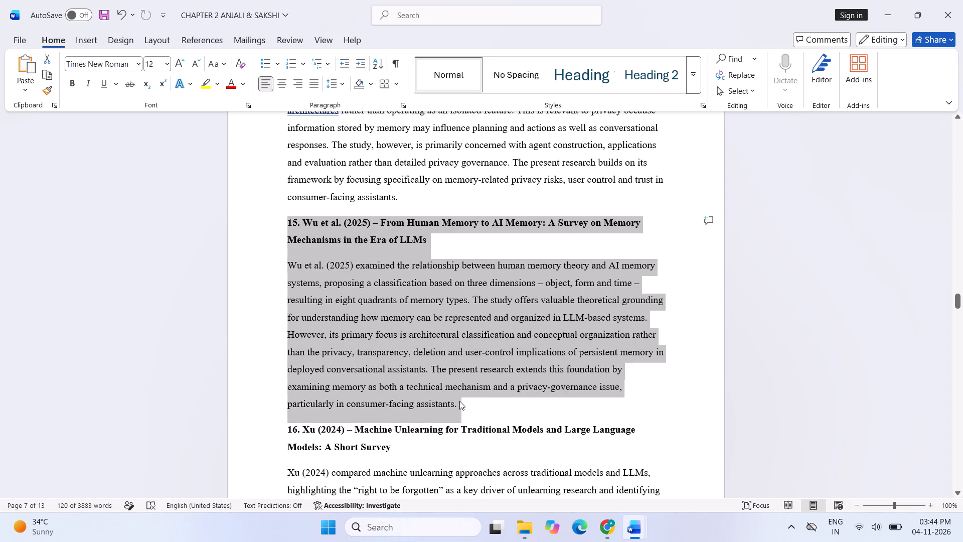
{"action": "key", "text": "ctrl+x"}
{"action": "scroll", "coordinate": [459, 401], "scroll_direction": "up", "scroll_amount": 1}
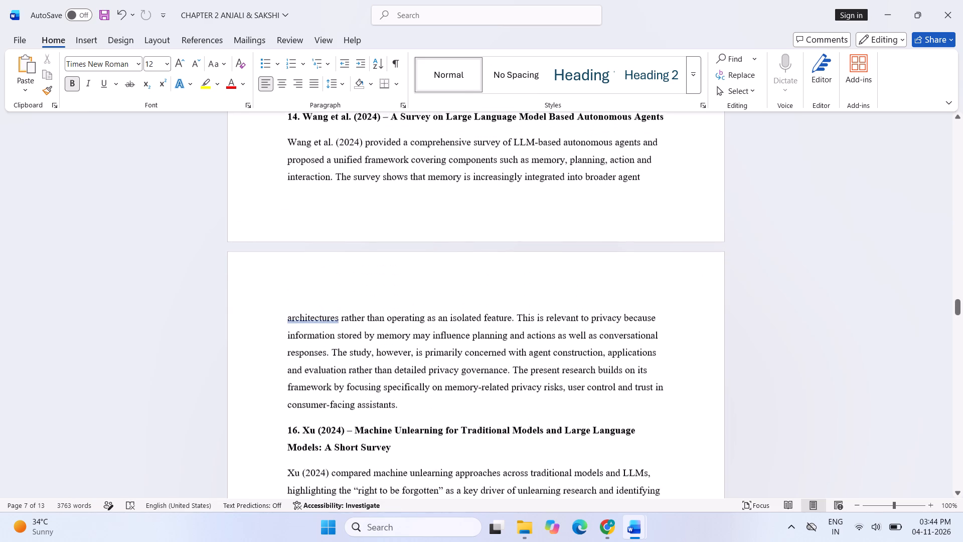
{"action": "scroll", "coordinate": [459, 401], "scroll_direction": "up", "scroll_amount": 1}
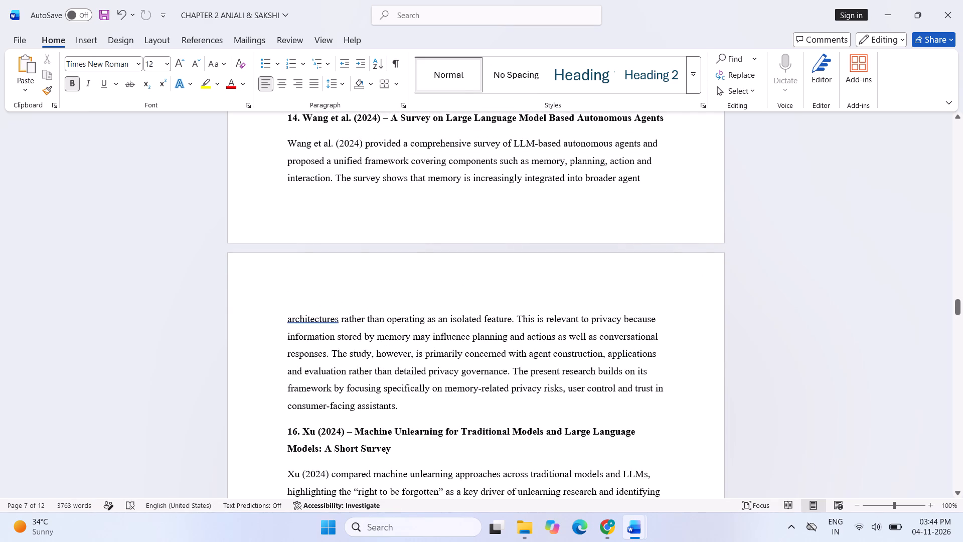
{"action": "left_click", "coordinate": [412, 404]}
{"action": "key", "text": "Return"}
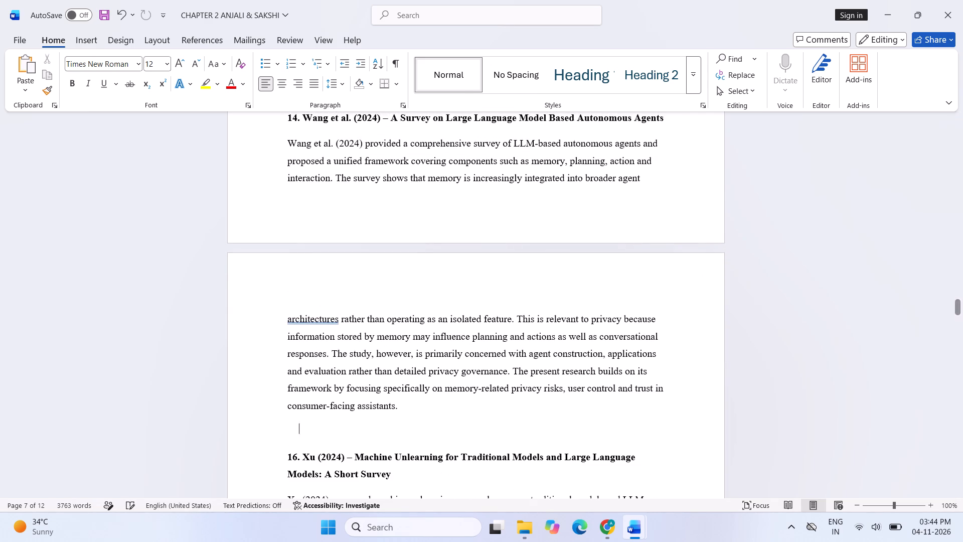
{"action": "key", "text": "ctrl+v"}
Move entry 17, Wang et al. (2025), with its heading and paragraph, to a new line directly after entry 19, Das et al. (2025).
{"action": "scroll", "coordinate": [412, 404], "scroll_direction": "down", "scroll_amount": 1}
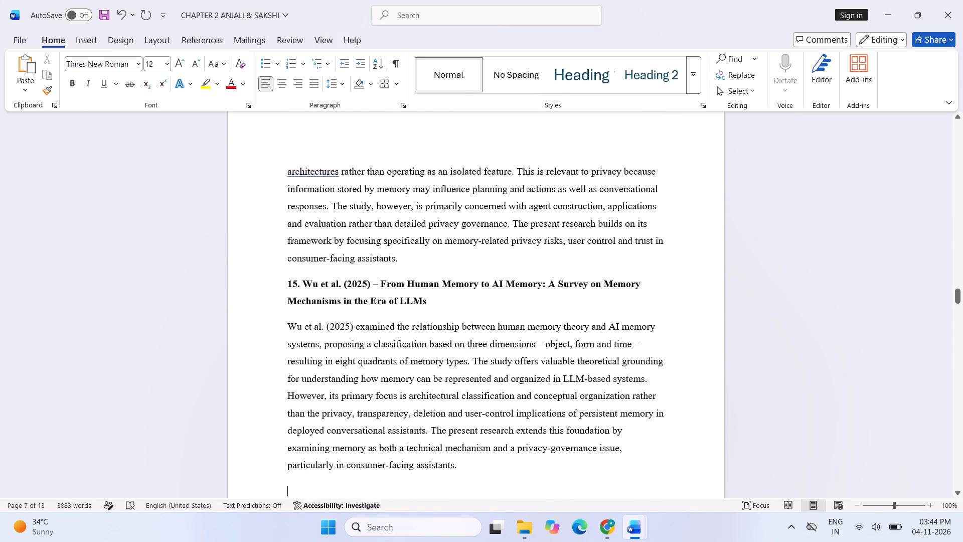
{"action": "scroll", "coordinate": [412, 404], "scroll_direction": "down", "scroll_amount": 2}
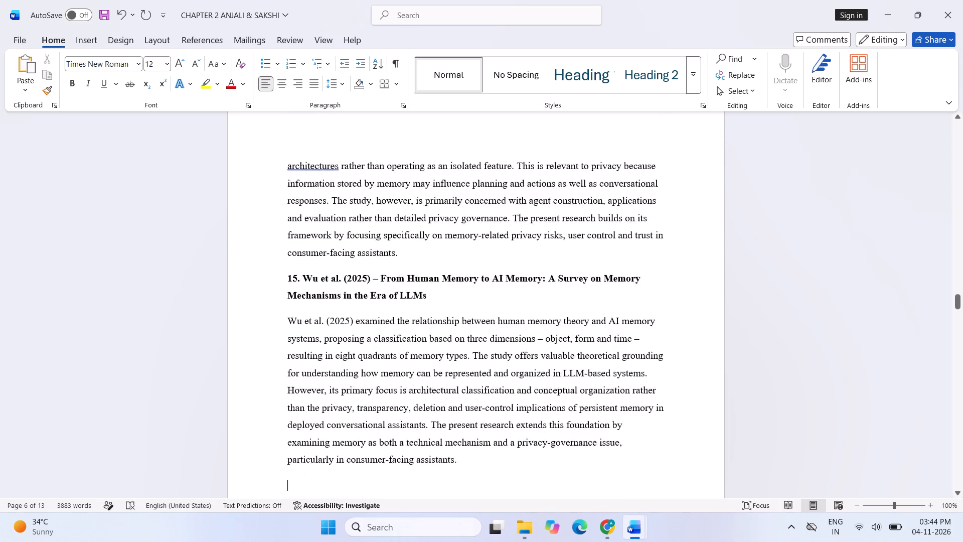
{"action": "scroll", "coordinate": [412, 404], "scroll_direction": "down", "scroll_amount": 3}
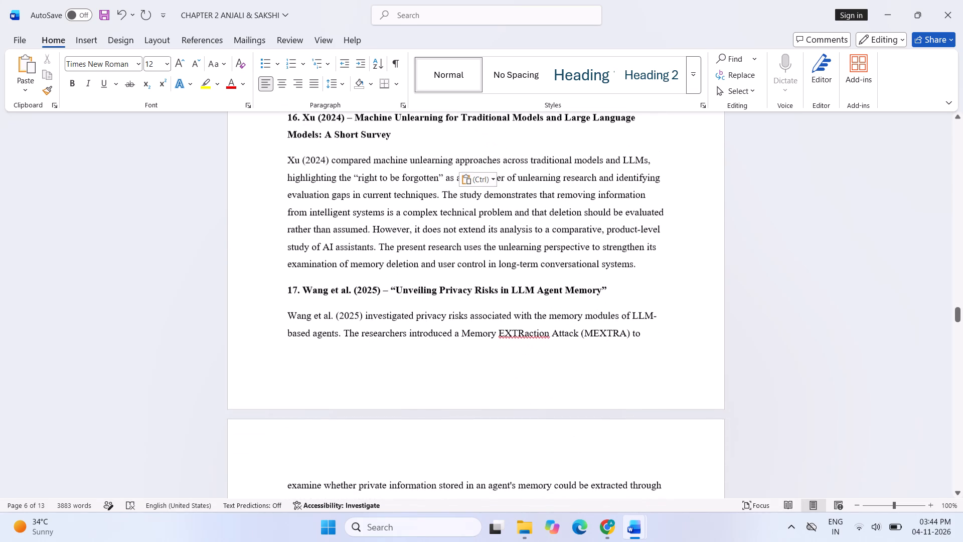
{"action": "left_click_drag", "start_coordinate": [285, 288], "coordinate": [403, 467]}
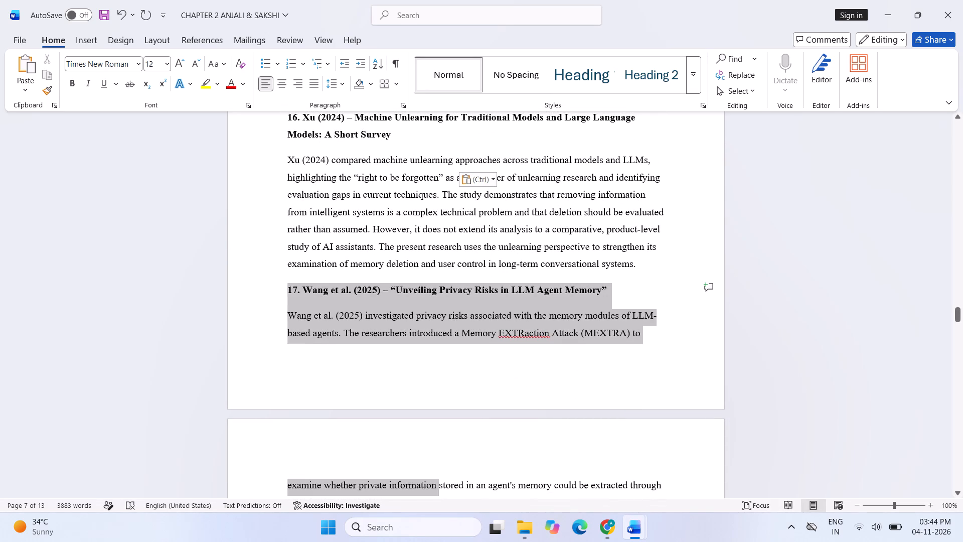
{"action": "left_click_drag", "start_coordinate": [403, 467], "coordinate": [425, 499]}
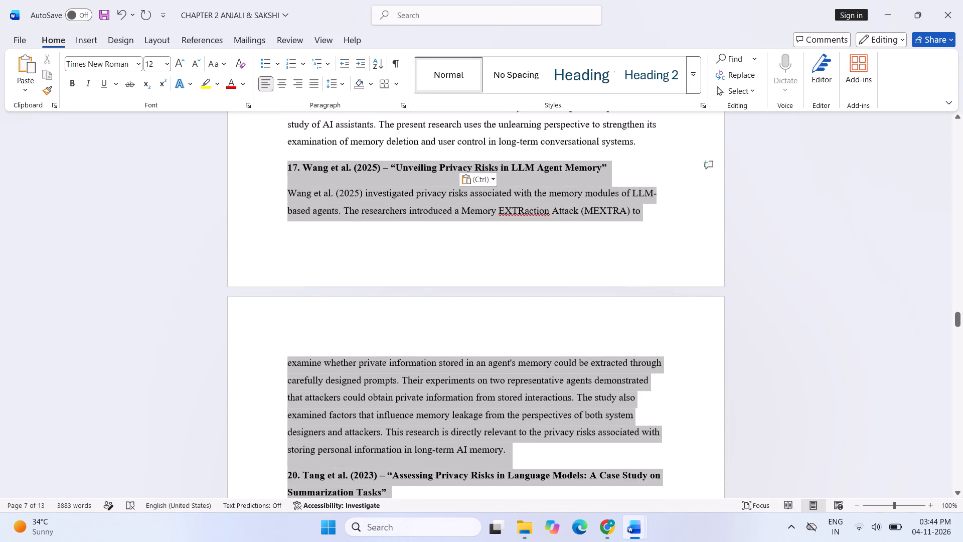
{"action": "left_click_drag", "start_coordinate": [425, 499], "coordinate": [507, 425]}
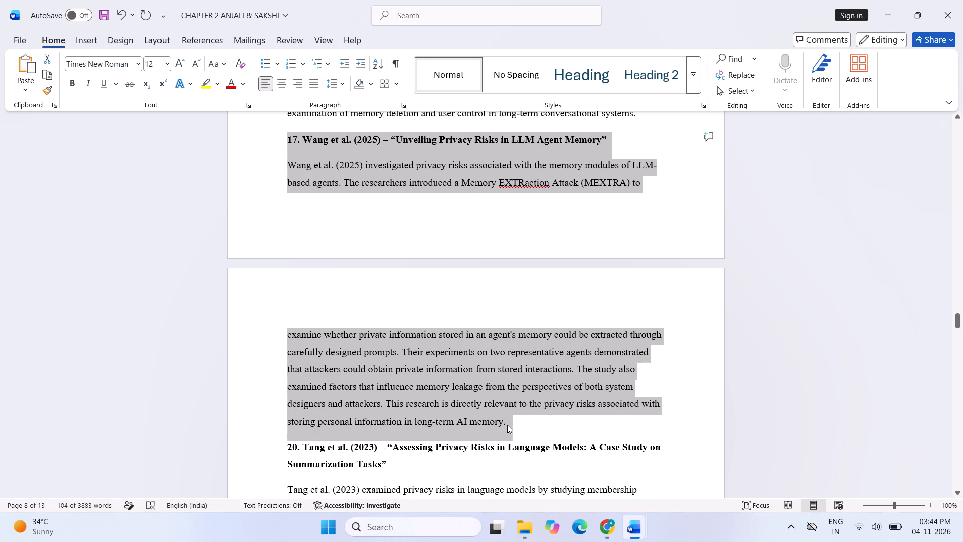
{"action": "key", "text": "ctrl+x"}
{"action": "scroll", "coordinate": [507, 425], "scroll_direction": "up", "scroll_amount": 2}
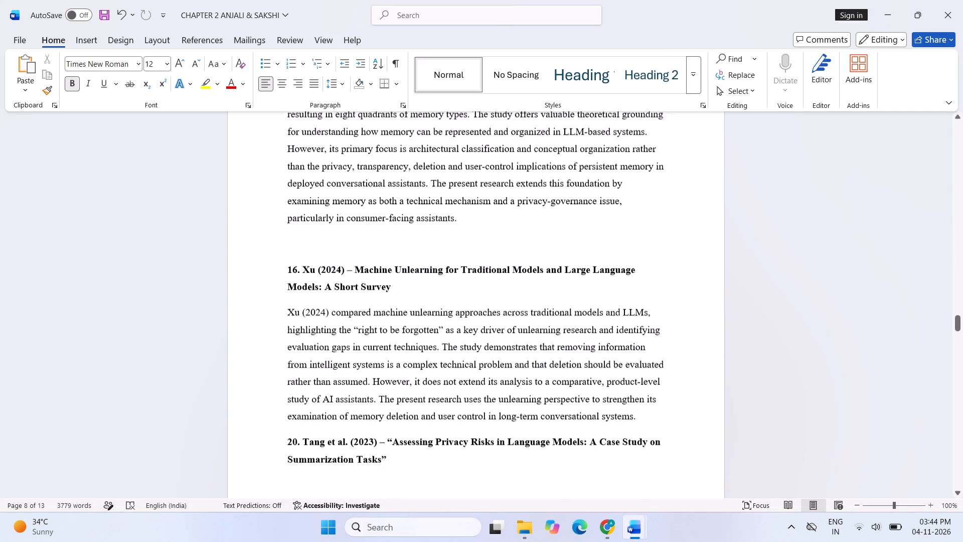
{"action": "scroll", "coordinate": [507, 425], "scroll_direction": "up", "scroll_amount": 2}
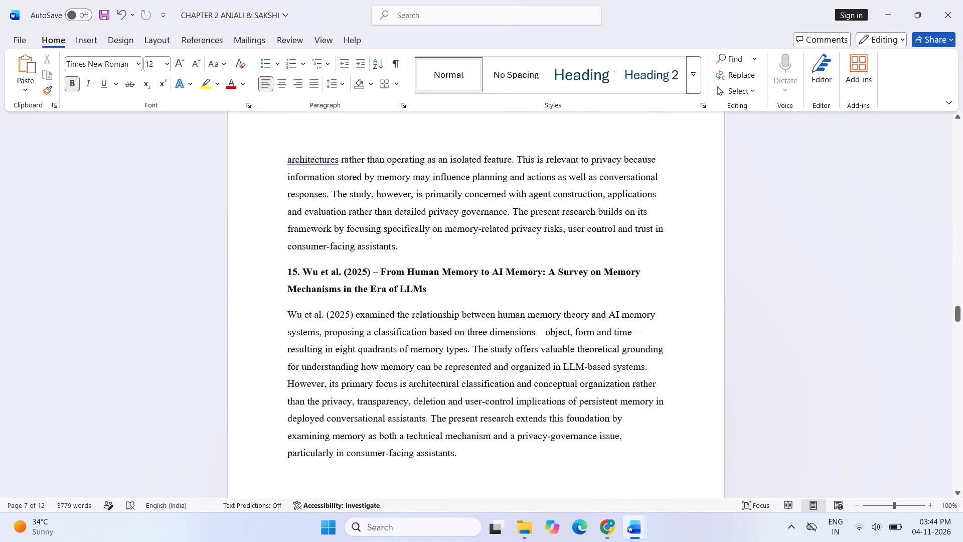
{"action": "scroll", "coordinate": [507, 425], "scroll_direction": "up", "scroll_amount": 3}
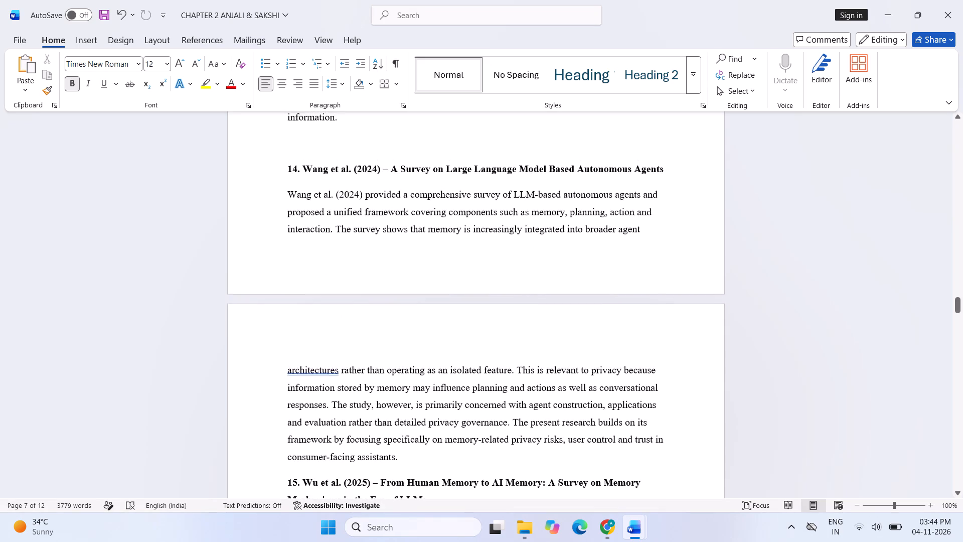
{"action": "scroll", "coordinate": [507, 425], "scroll_direction": "up", "scroll_amount": 1}
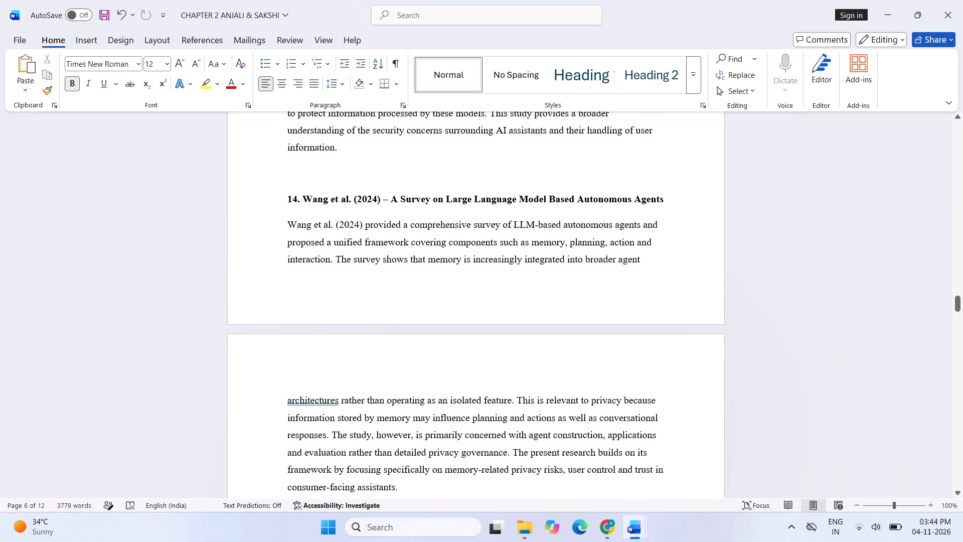
{"action": "left_click", "coordinate": [351, 152]}
{"action": "key", "text": "Return"}
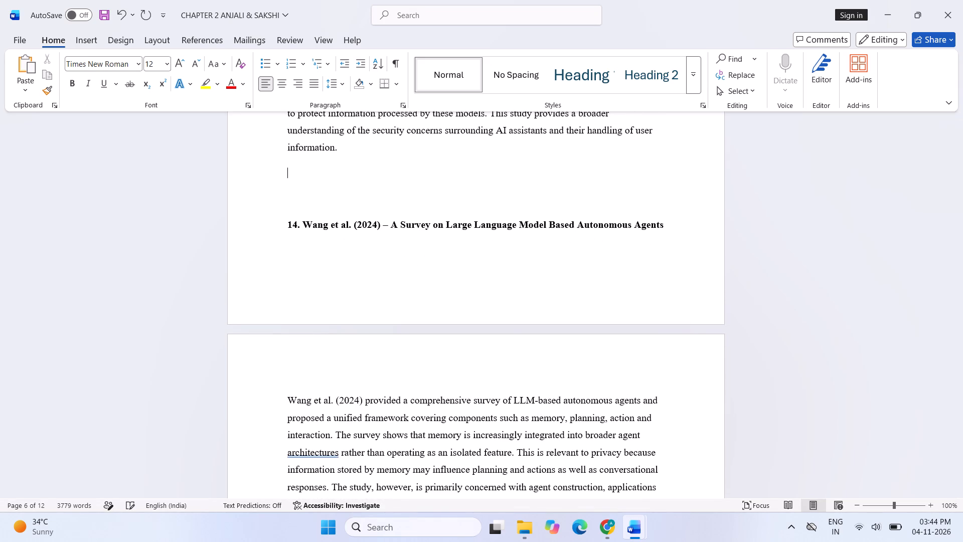
{"action": "key", "text": "ctrl+v"}
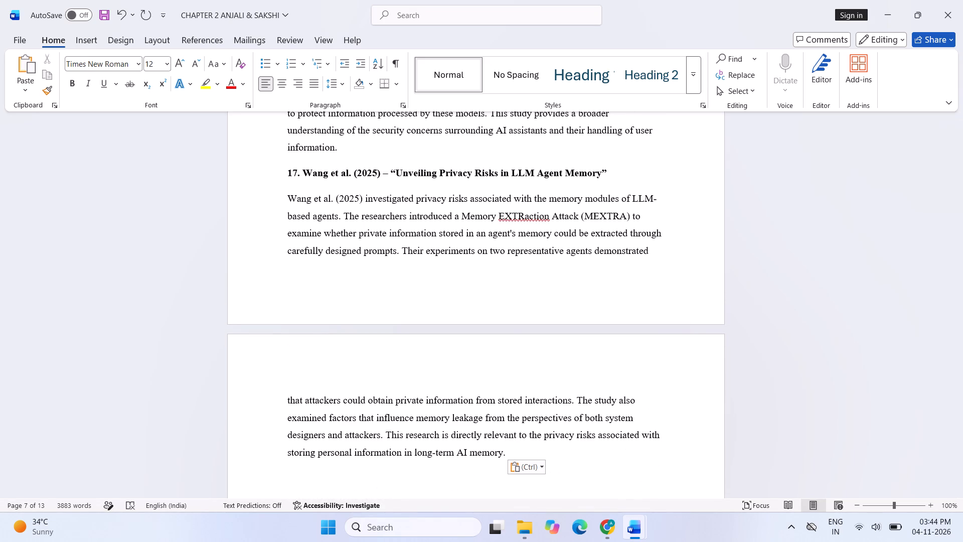
Move entry 21, Kandpal et al. (2024), with its heading and paragraph, to a new line directly after entry 19's paragraph.
{"action": "scroll", "coordinate": [351, 152], "scroll_direction": "up", "scroll_amount": 2}
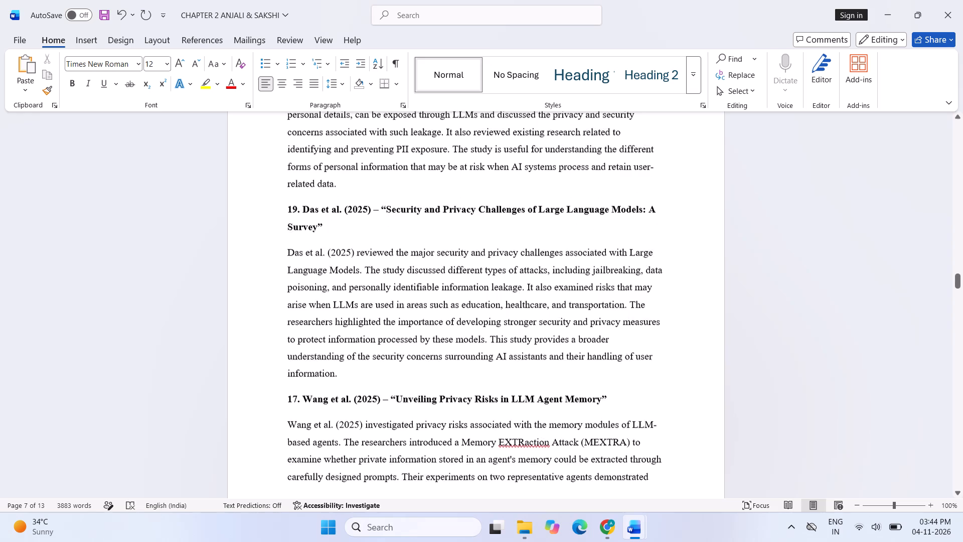
{"action": "scroll", "coordinate": [351, 152], "scroll_direction": "up", "scroll_amount": 1}
{"action": "scroll", "coordinate": [351, 152], "scroll_direction": "down", "scroll_amount": 1}
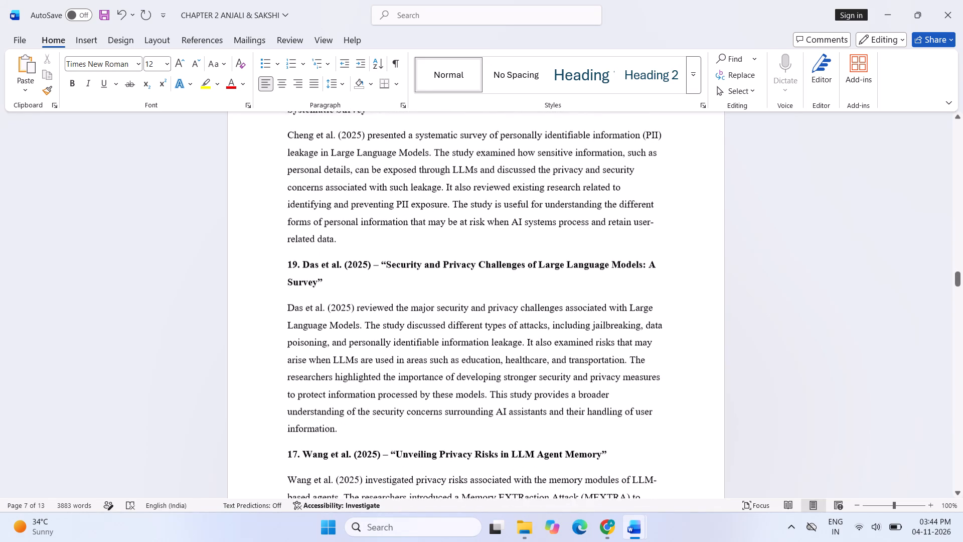
{"action": "scroll", "coordinate": [351, 152], "scroll_direction": "down", "scroll_amount": 2}
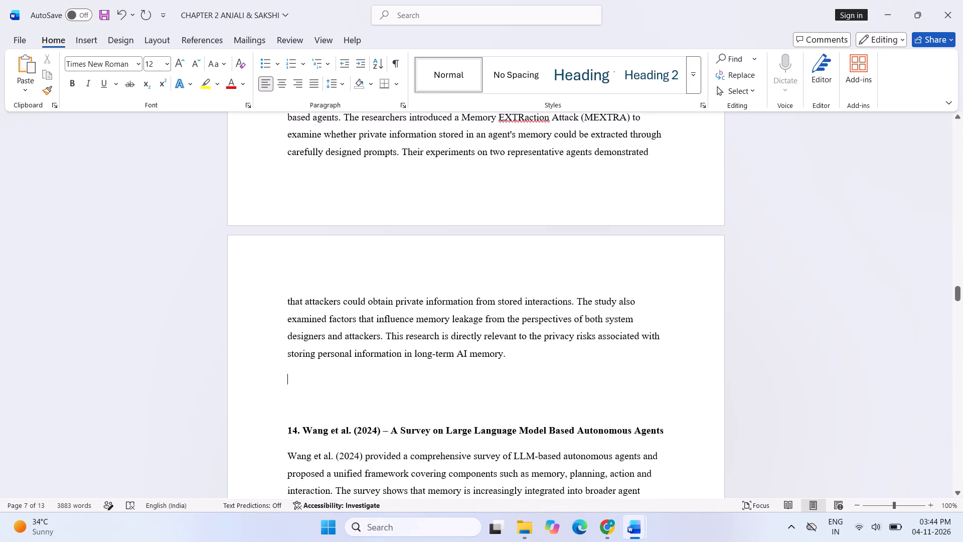
{"action": "scroll", "coordinate": [351, 152], "scroll_direction": "down", "scroll_amount": 3}
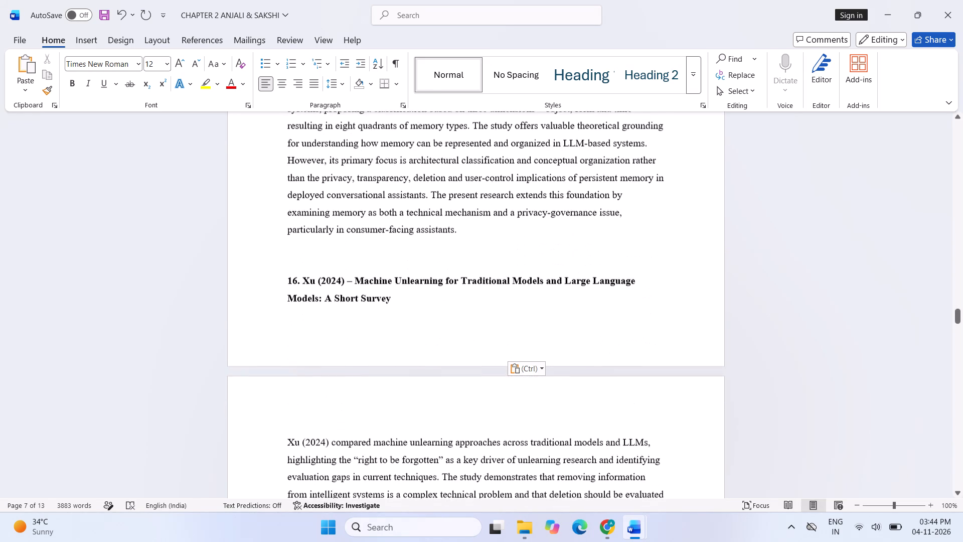
{"action": "scroll", "coordinate": [351, 152], "scroll_direction": "down", "scroll_amount": 2}
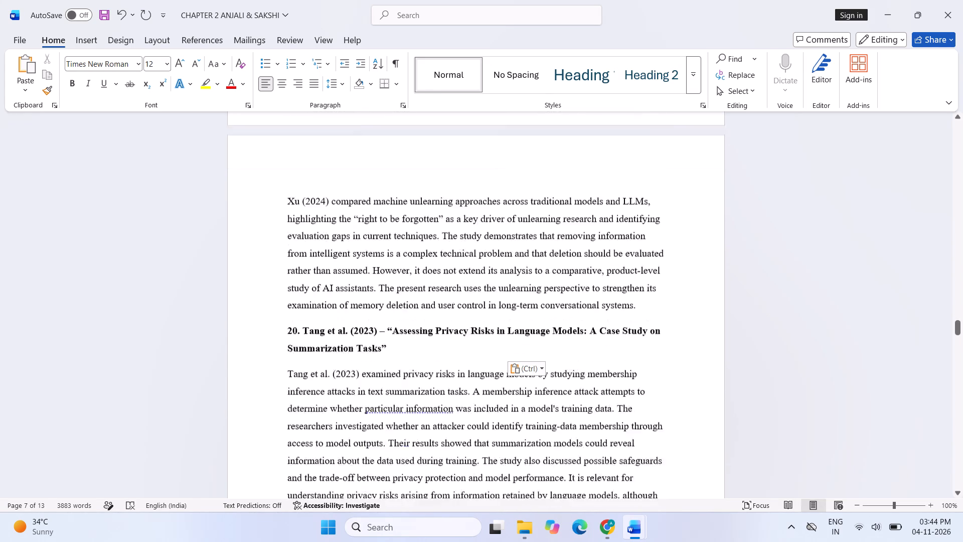
{"action": "scroll", "coordinate": [351, 152], "scroll_direction": "down", "scroll_amount": 2}
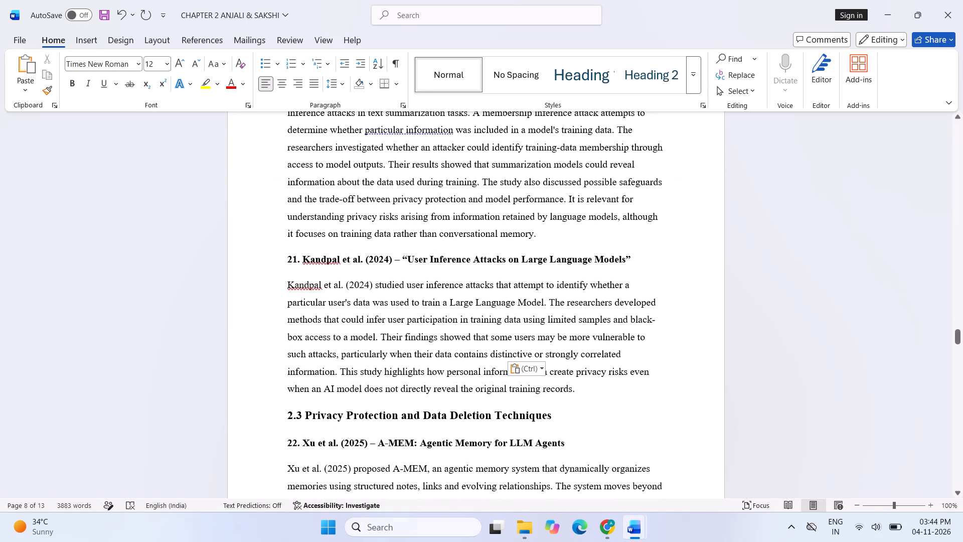
{"action": "scroll", "coordinate": [351, 152], "scroll_direction": "down", "scroll_amount": 1}
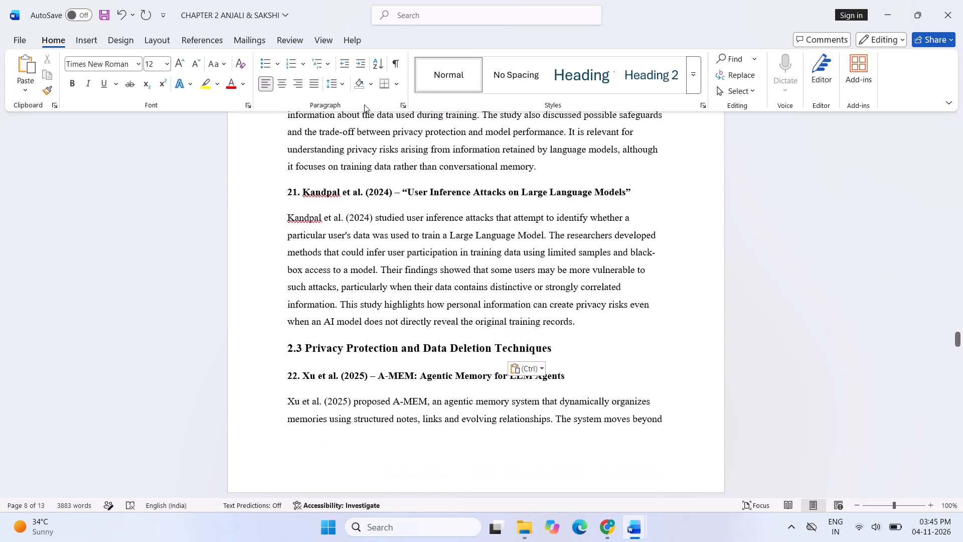
{"action": "scroll", "coordinate": [477, 258], "scroll_direction": "up", "scroll_amount": 2}
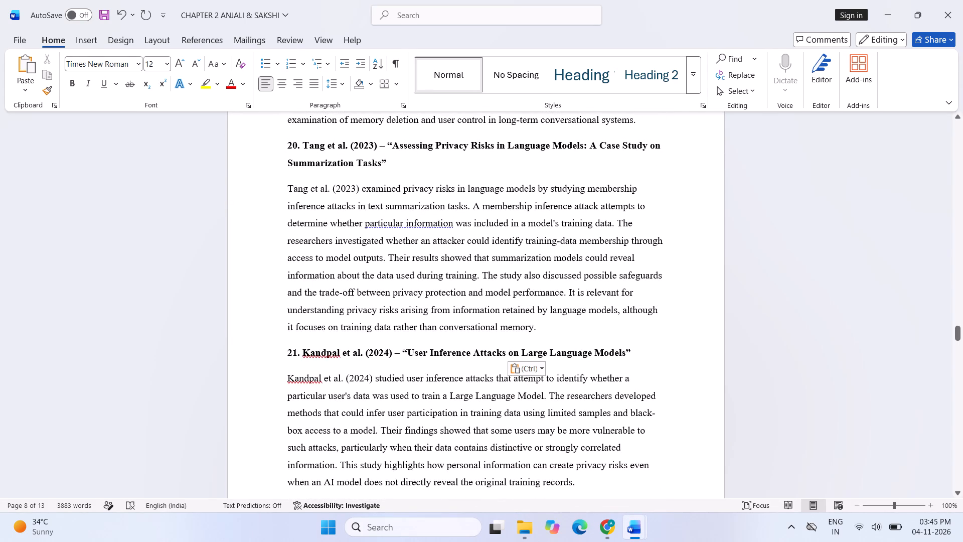
{"action": "left_click_drag", "start_coordinate": [578, 484], "coordinate": [347, 349]}
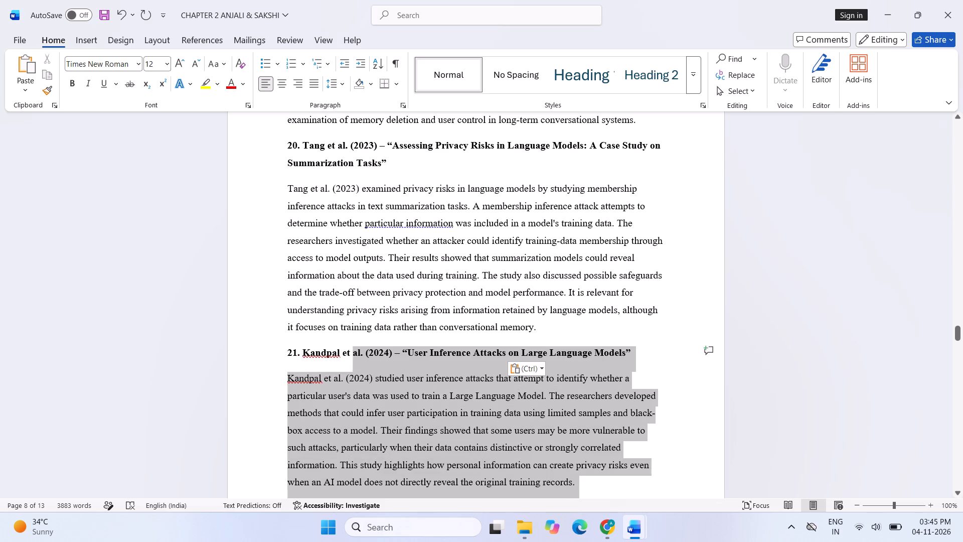
{"action": "left_click_drag", "start_coordinate": [347, 349], "coordinate": [286, 357]}
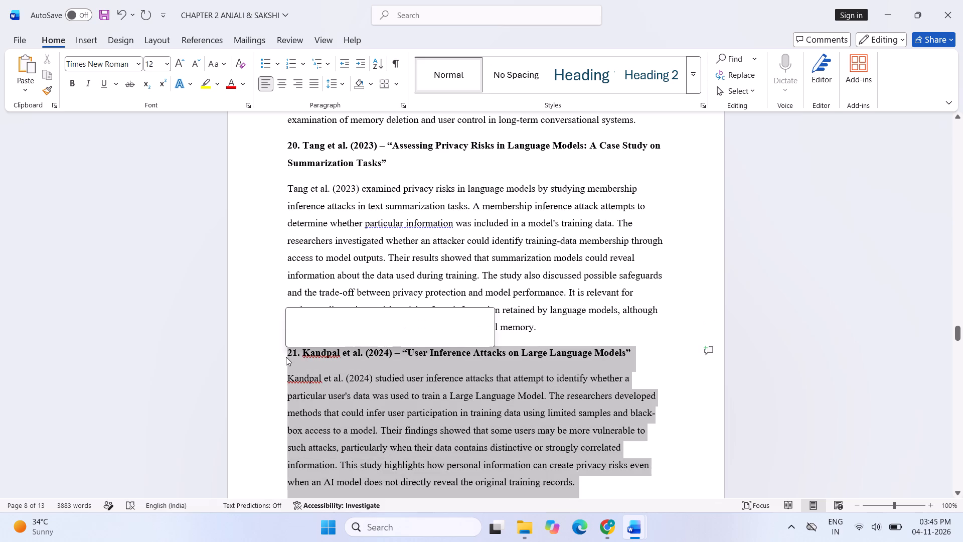
{"action": "key", "text": "ctrl+x"}
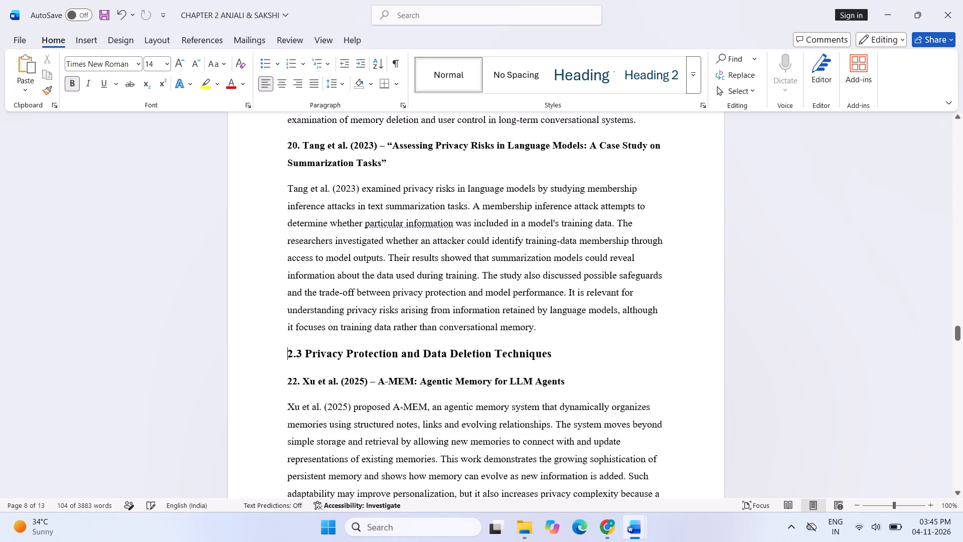
{"action": "scroll", "coordinate": [286, 357], "scroll_direction": "up", "scroll_amount": 3}
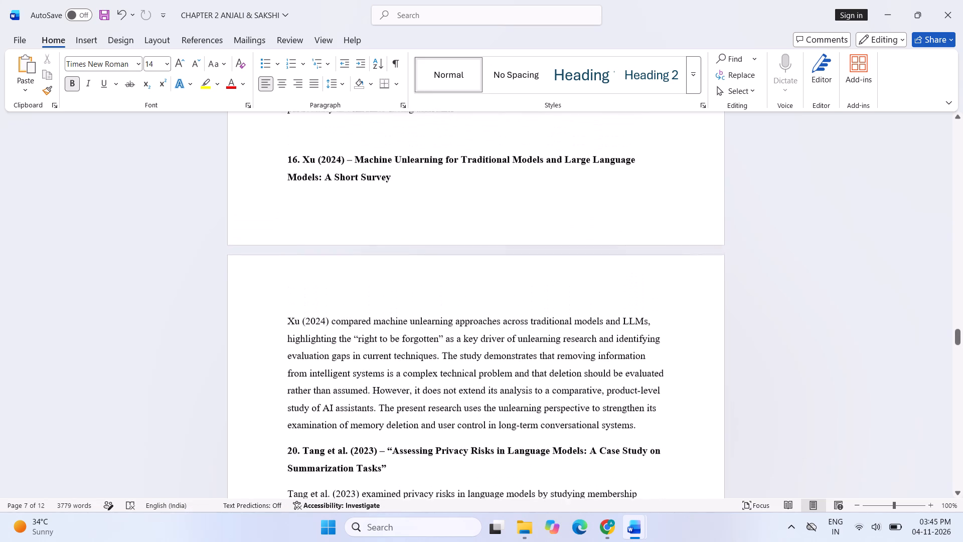
{"action": "scroll", "coordinate": [286, 357], "scroll_direction": "up", "scroll_amount": 2}
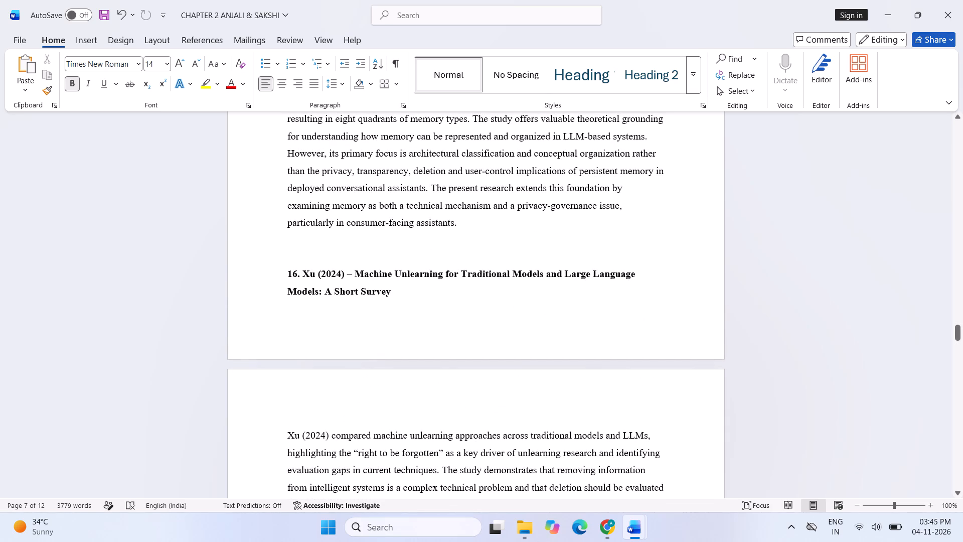
{"action": "scroll", "coordinate": [286, 357], "scroll_direction": "up", "scroll_amount": 2}
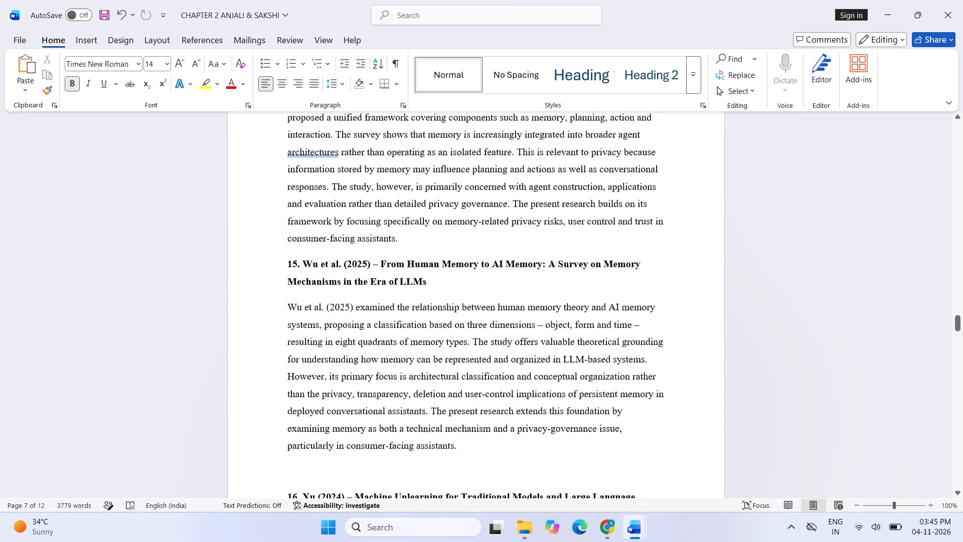
{"action": "scroll", "coordinate": [286, 357], "scroll_direction": "up", "scroll_amount": 3}
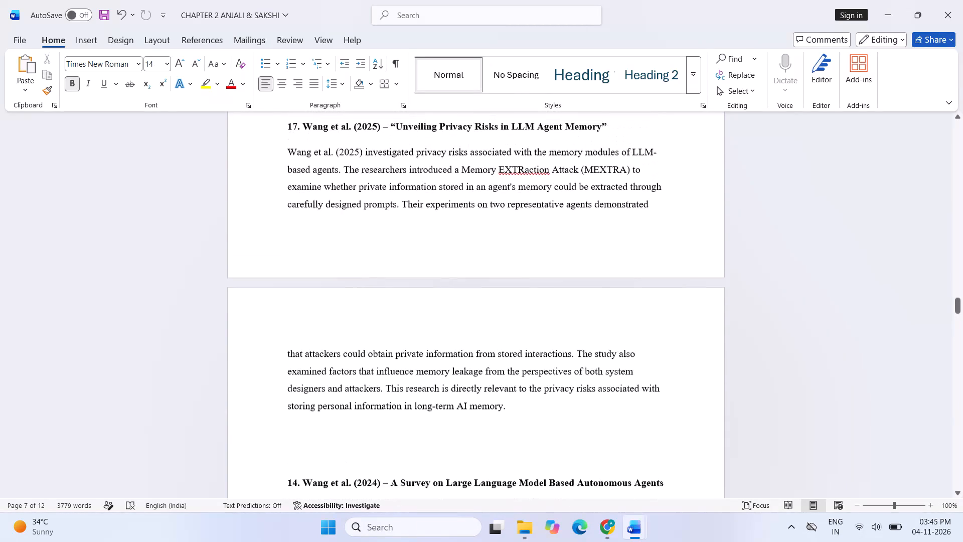
{"action": "scroll", "coordinate": [286, 357], "scroll_direction": "up", "scroll_amount": 3}
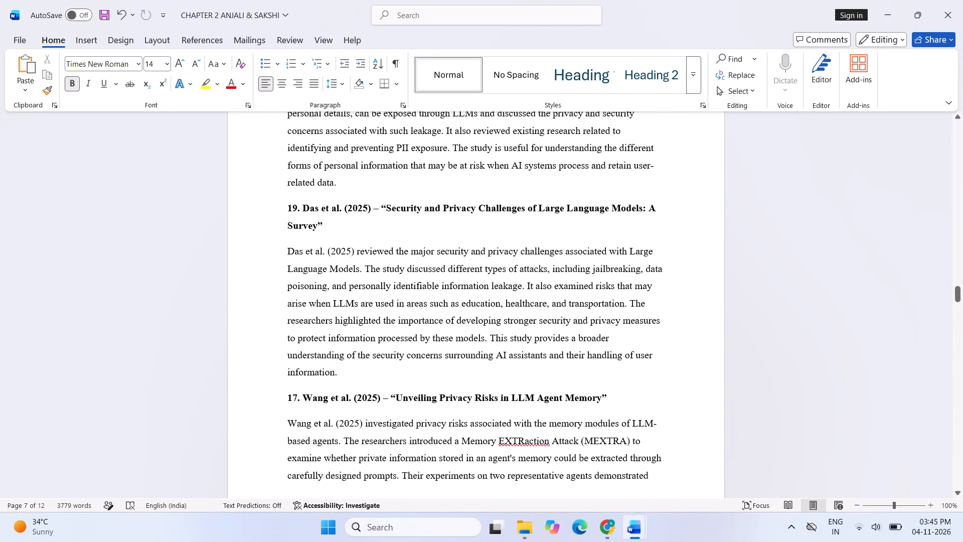
{"action": "left_click", "coordinate": [344, 376]}
{"action": "key", "text": "Return"}
{"action": "key", "text": "ctrl+v"}
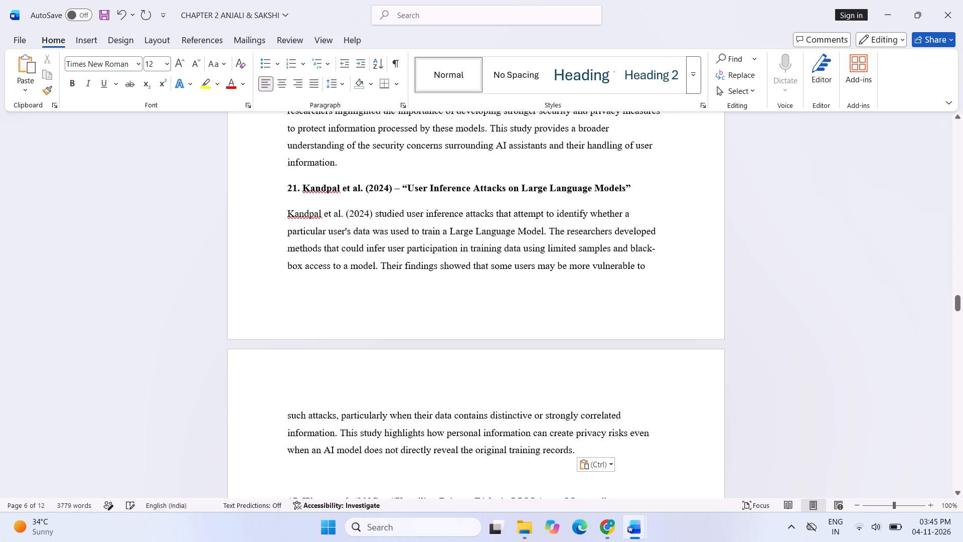
Move entry 20, Tang et al. (2023), with its heading and paragraph, to a new line directly after entry 21's paragraph.
{"action": "scroll", "coordinate": [344, 376], "scroll_direction": "up", "scroll_amount": 2}
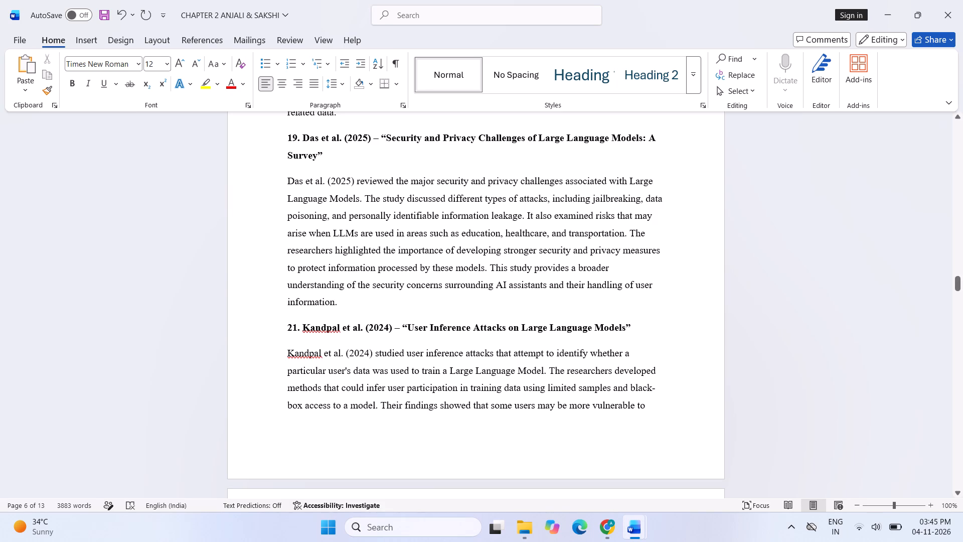
{"action": "scroll", "coordinate": [358, 215], "scroll_direction": "down", "scroll_amount": 4}
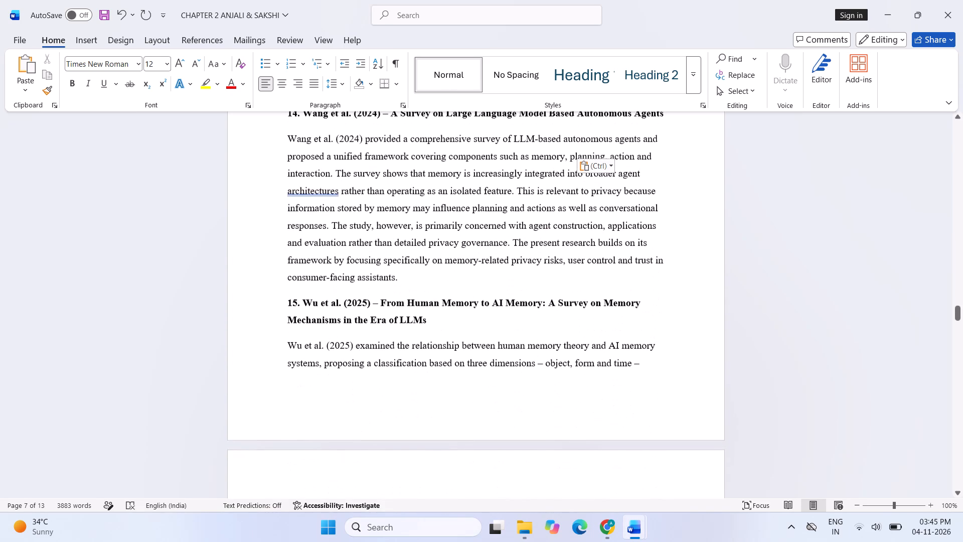
{"action": "scroll", "coordinate": [382, 247], "scroll_direction": "down", "scroll_amount": 2}
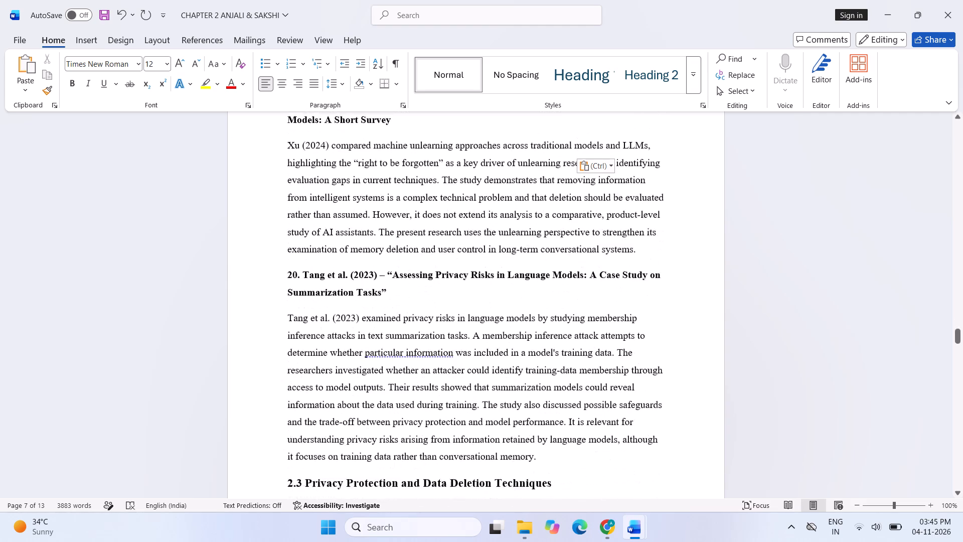
{"action": "scroll", "coordinate": [382, 247], "scroll_direction": "down", "scroll_amount": 2}
{"action": "left_click_drag", "start_coordinate": [538, 324], "coordinate": [481, 290]}
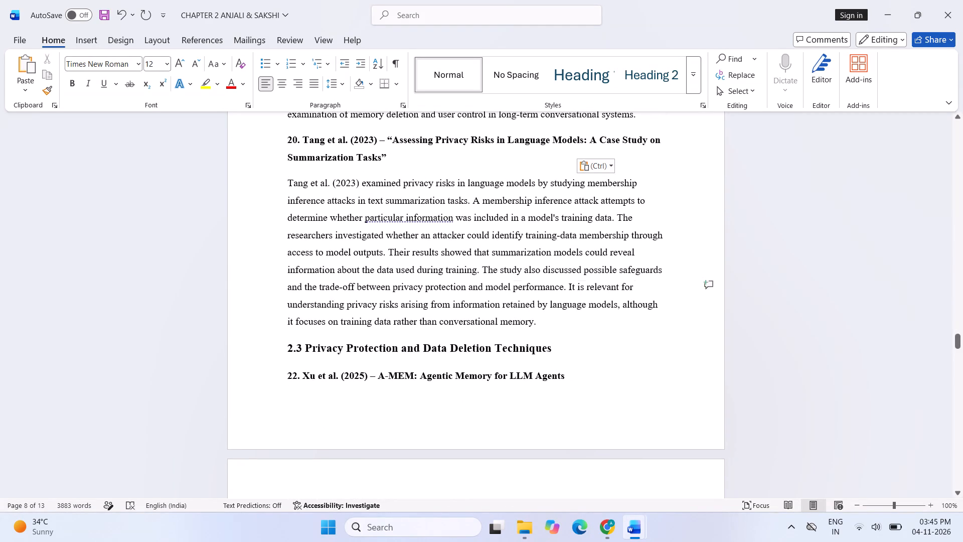
{"action": "left_click_drag", "start_coordinate": [481, 290], "coordinate": [291, 153]}
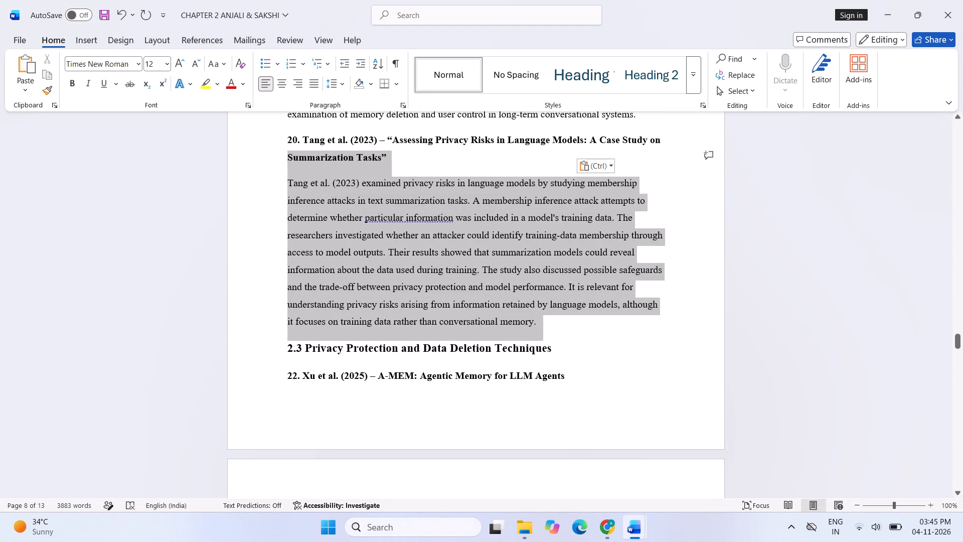
{"action": "left_click_drag", "start_coordinate": [291, 153], "coordinate": [287, 148]}
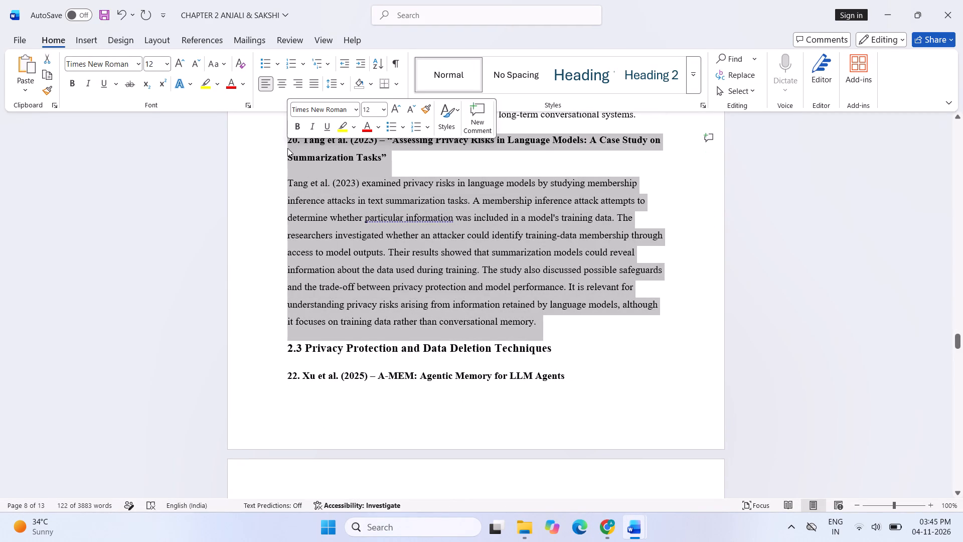
{"action": "key", "text": "ctrl+x"}
{"action": "scroll", "coordinate": [287, 148], "scroll_direction": "up", "scroll_amount": 3}
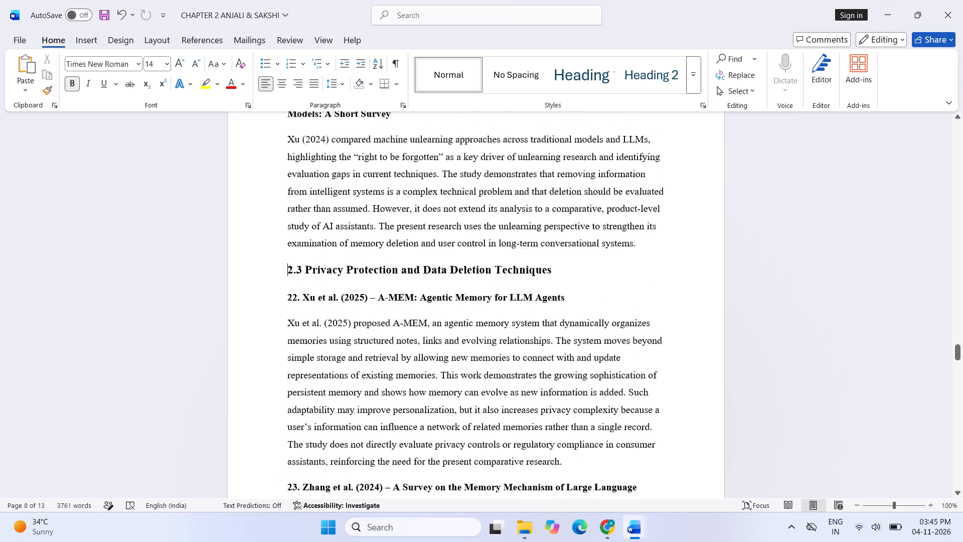
{"action": "scroll", "coordinate": [287, 148], "scroll_direction": "up", "scroll_amount": 8}
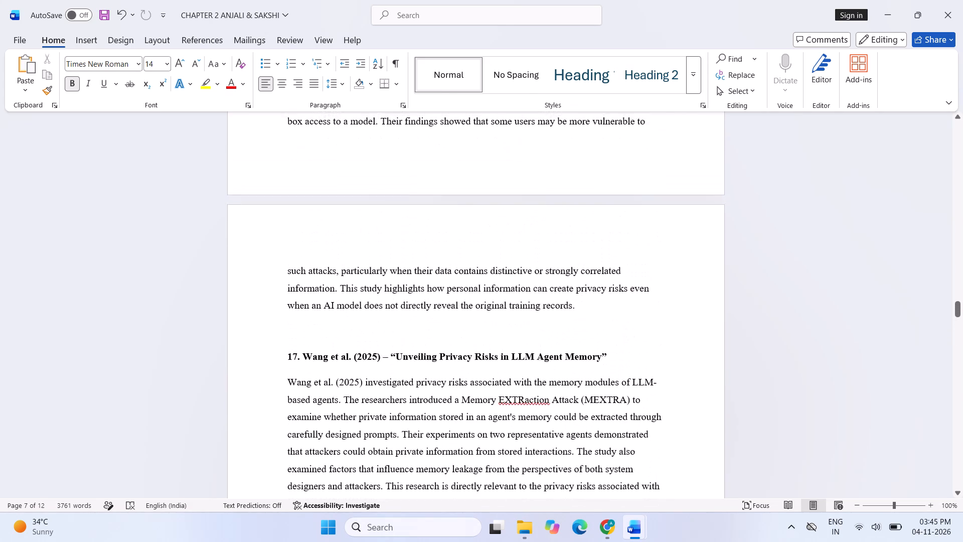
{"action": "scroll", "coordinate": [287, 148], "scroll_direction": "up", "scroll_amount": 2}
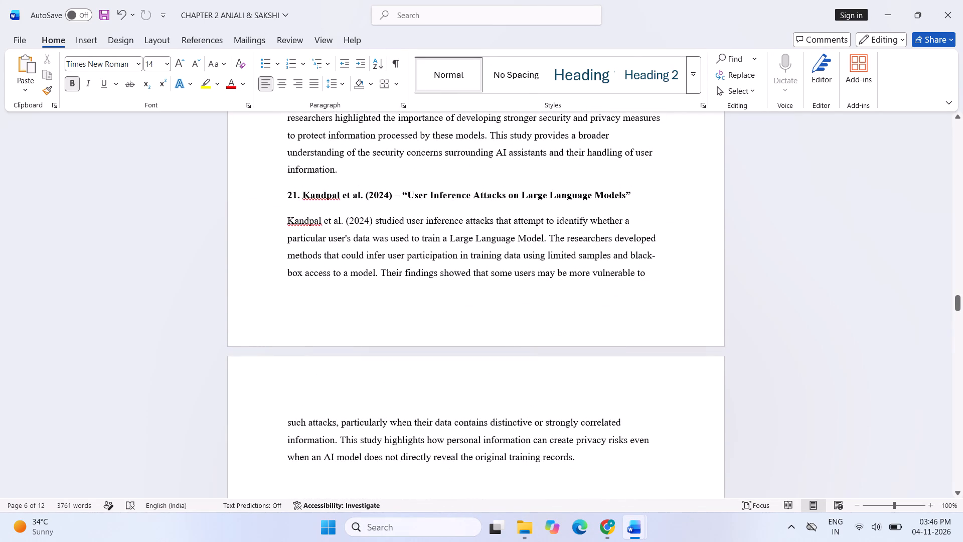
{"action": "left_click", "coordinate": [592, 464]}
{"action": "key", "text": "Return"}
{"action": "key", "text": "ctrl+v"}
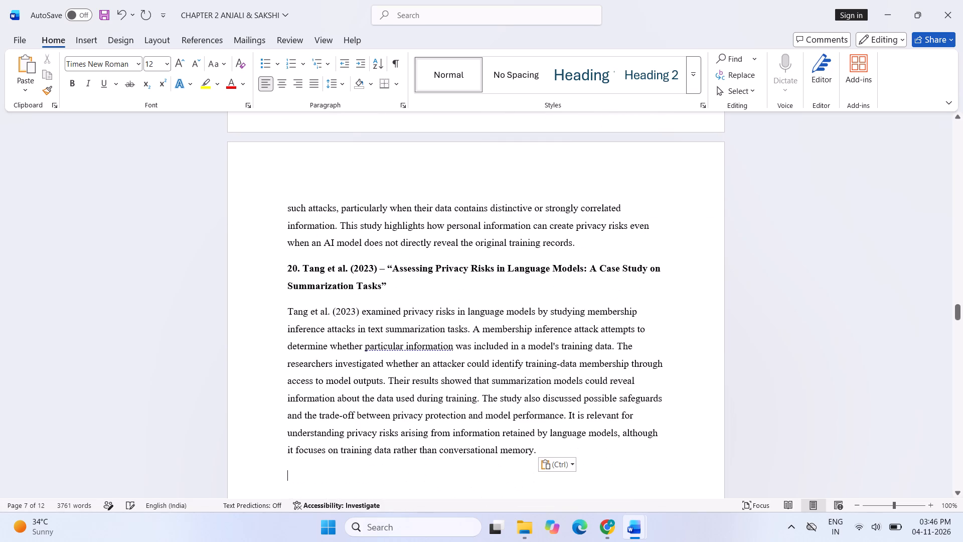
Review the order of the rearranged section 2.2 entries, from entry 18, Cheng et al. (2025), through entry 14, Wang et al. (2024).
{"action": "scroll", "coordinate": [592, 464], "scroll_direction": "down", "scroll_amount": 2}
{"action": "scroll", "coordinate": [592, 464], "scroll_direction": "up", "scroll_amount": 1}
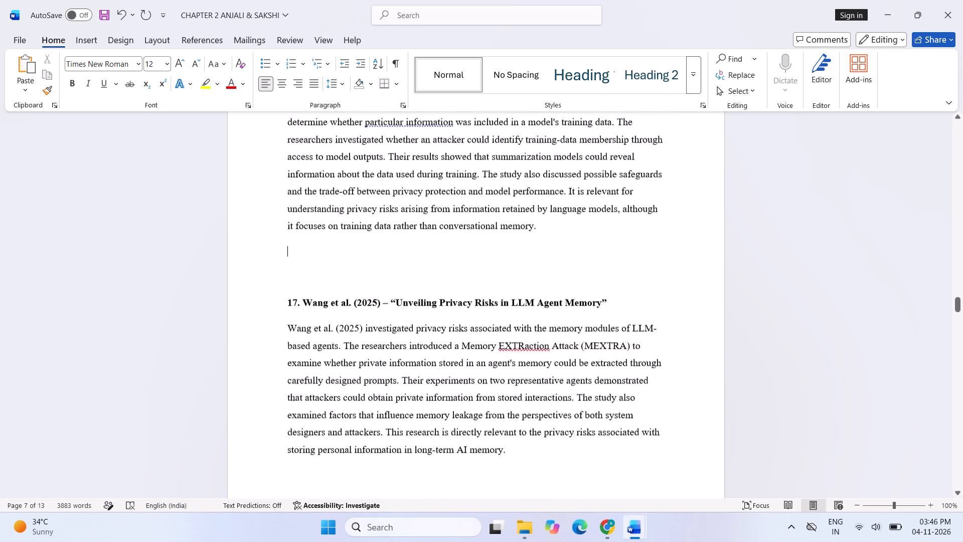
{"action": "scroll", "coordinate": [592, 464], "scroll_direction": "up", "scroll_amount": 2}
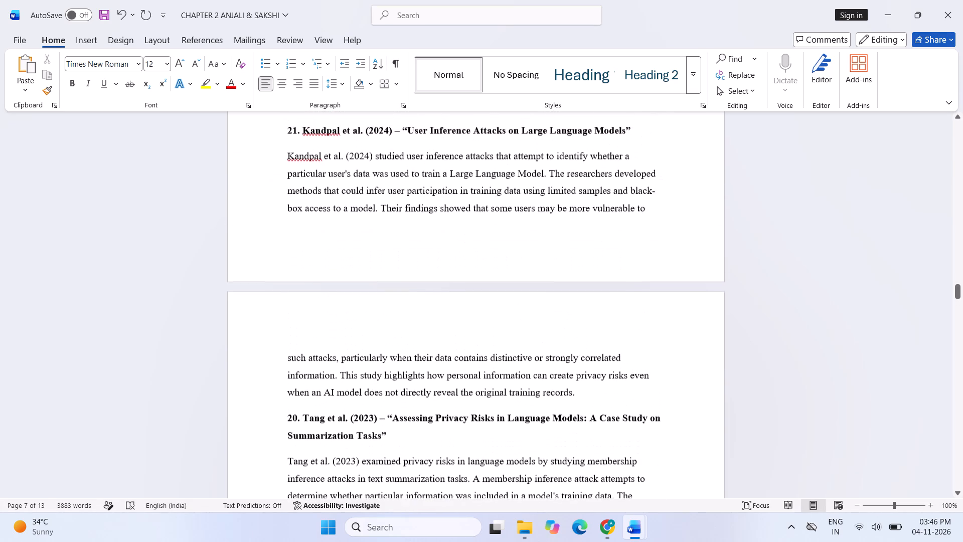
{"action": "scroll", "coordinate": [592, 464], "scroll_direction": "up", "scroll_amount": 2}
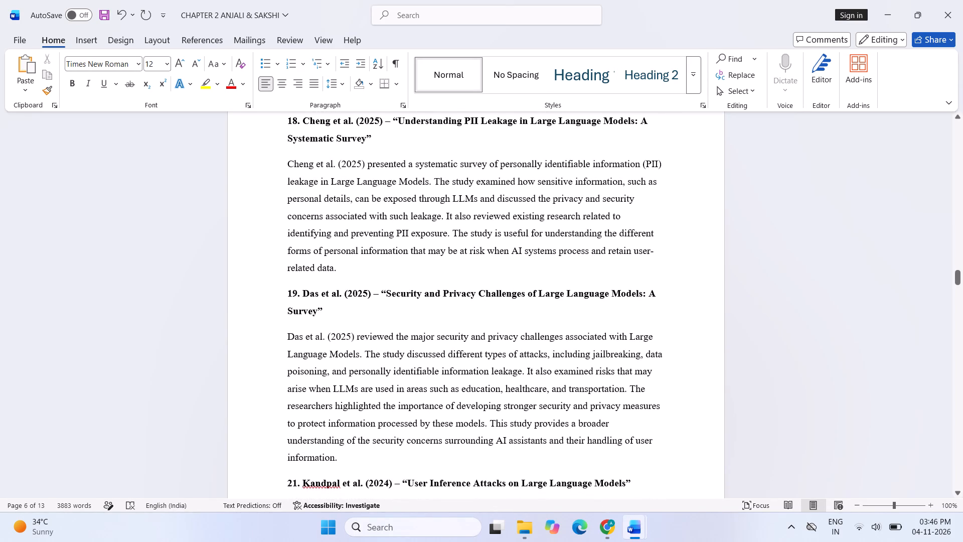
{"action": "scroll", "coordinate": [592, 464], "scroll_direction": "down", "scroll_amount": 1}
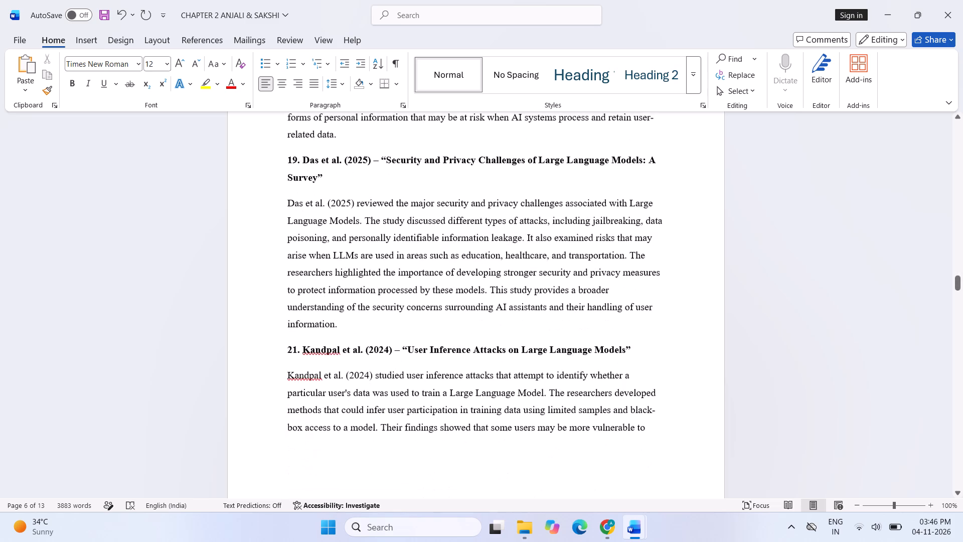
{"action": "scroll", "coordinate": [592, 464], "scroll_direction": "down", "scroll_amount": 3}
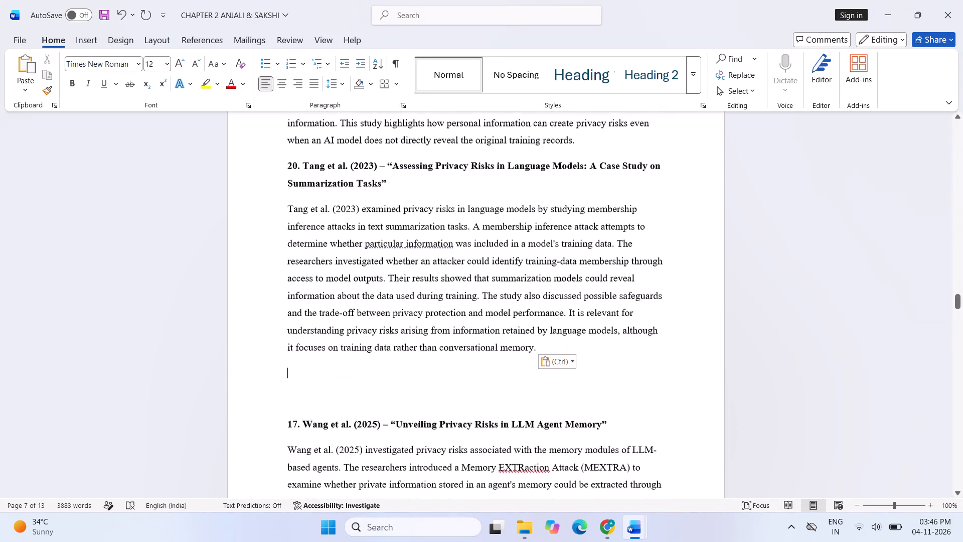
{"action": "scroll", "coordinate": [592, 464], "scroll_direction": "down", "scroll_amount": 3}
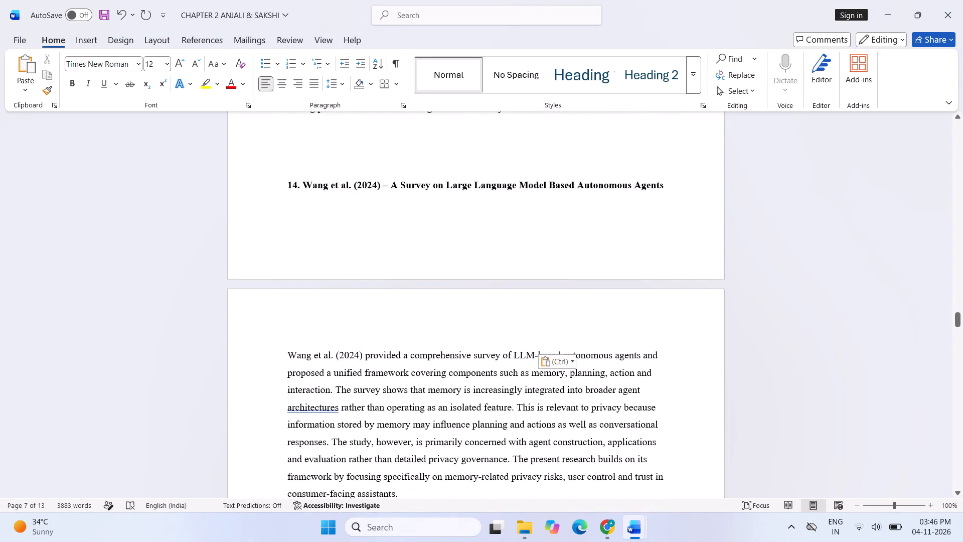
Delete the blank line above the heading of entry 16, Xu (2024).
{"action": "scroll", "coordinate": [592, 464], "scroll_direction": "down", "scroll_amount": 3}
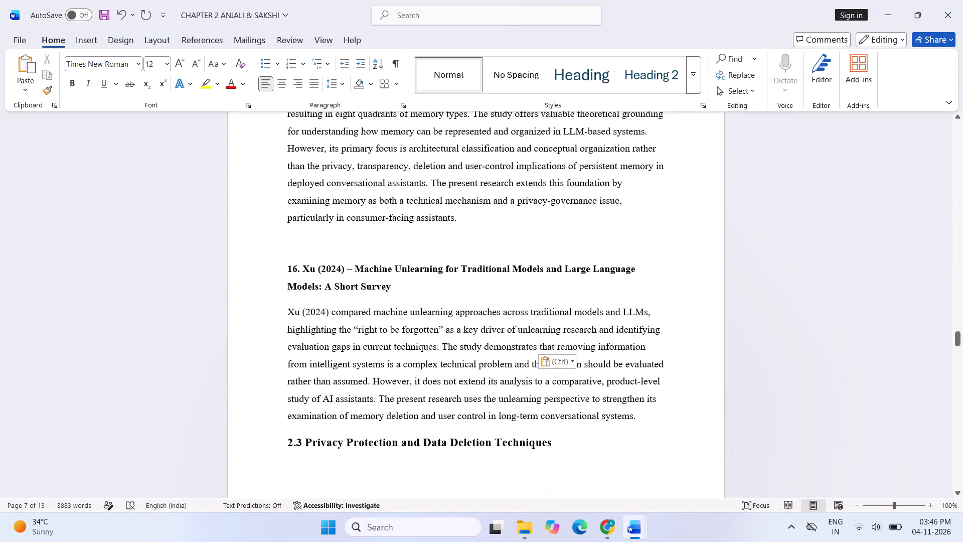
{"action": "scroll", "coordinate": [592, 464], "scroll_direction": "down", "scroll_amount": 1}
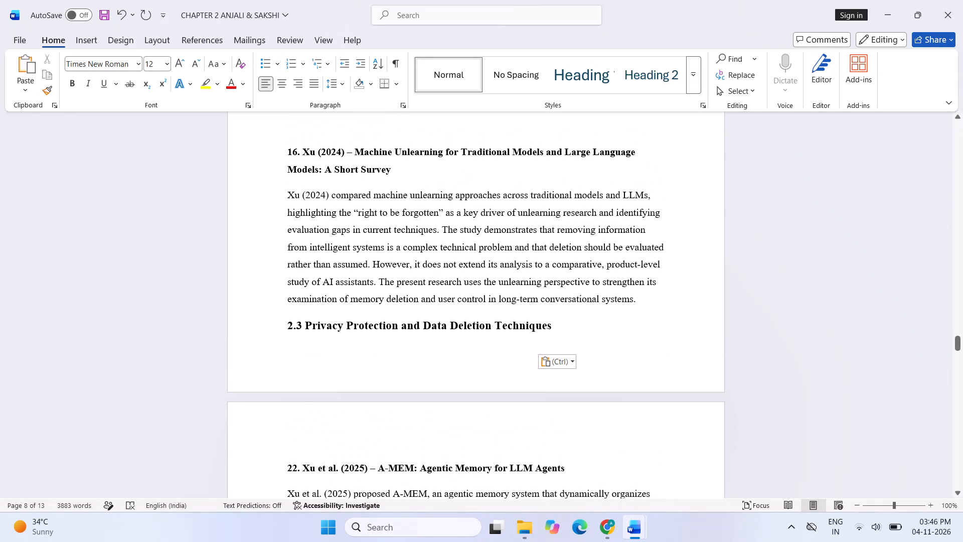
{"action": "scroll", "coordinate": [540, 451], "scroll_direction": "up", "scroll_amount": 2}
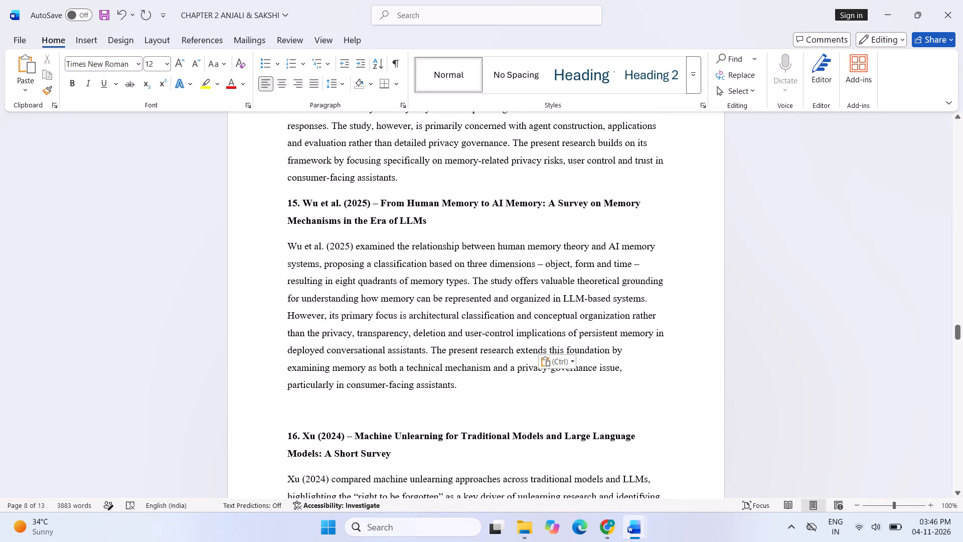
{"action": "left_click", "coordinate": [284, 433]}
{"action": "key", "text": "BackSpace"}
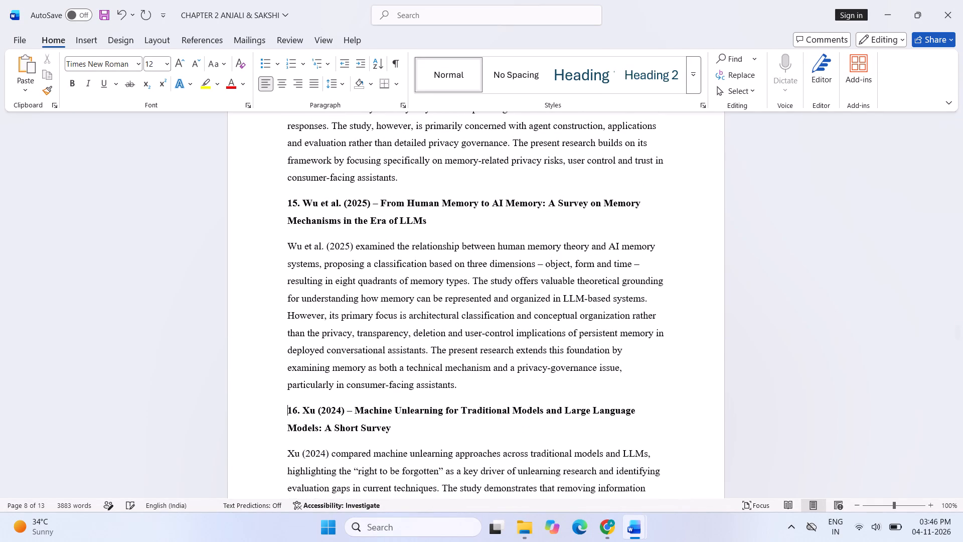
Delete the two blank lines above the heading of entry 14, Wang et al. (2024).
{"action": "scroll", "coordinate": [284, 433], "scroll_direction": "up", "scroll_amount": 4}
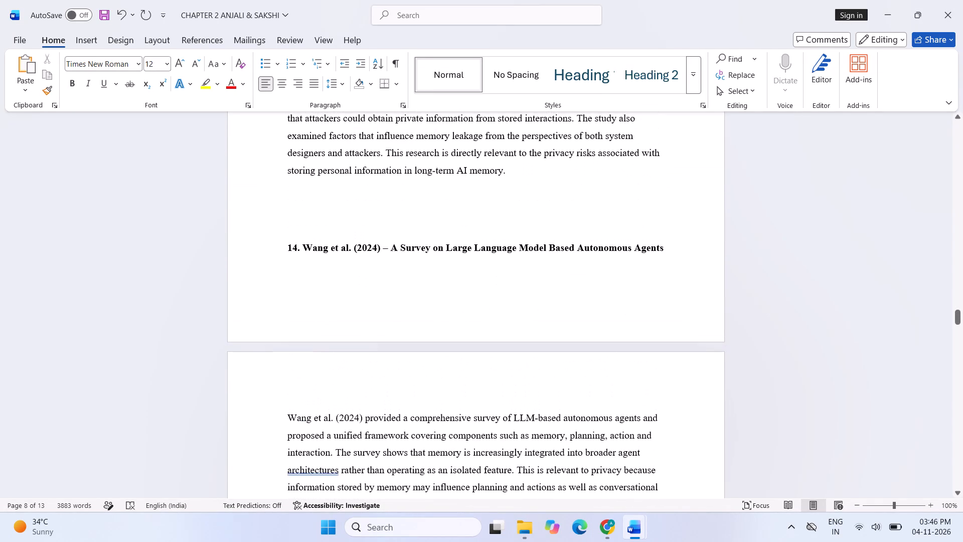
{"action": "left_click", "coordinate": [286, 248]}
{"action": "key", "text": "BackSpace"}
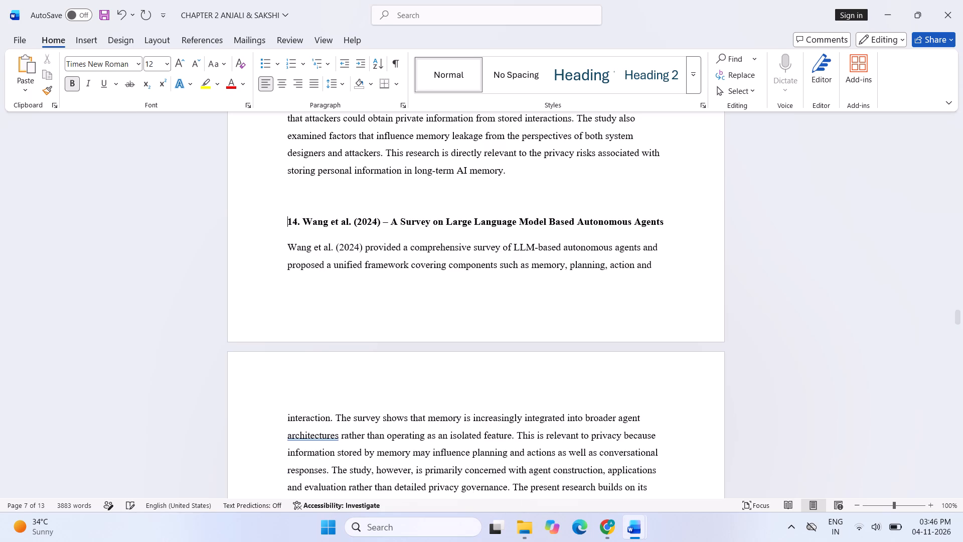
{"action": "key", "text": "BackSpace"}
Delete the two blank lines above the heading of entry 17, Wang et al. (2025).
{"action": "scroll", "coordinate": [286, 248], "scroll_direction": "up", "scroll_amount": 4}
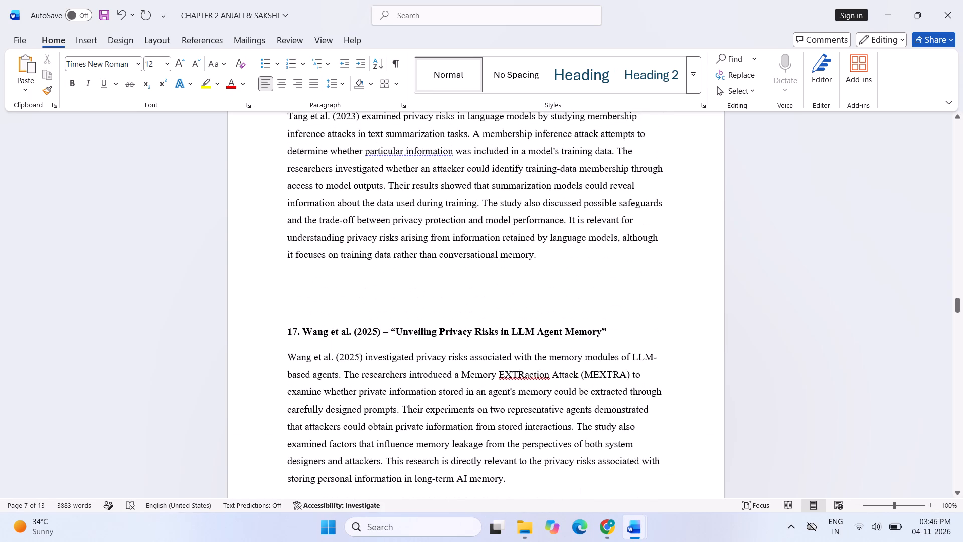
{"action": "scroll", "coordinate": [309, 289], "scroll_direction": "up", "scroll_amount": 3}
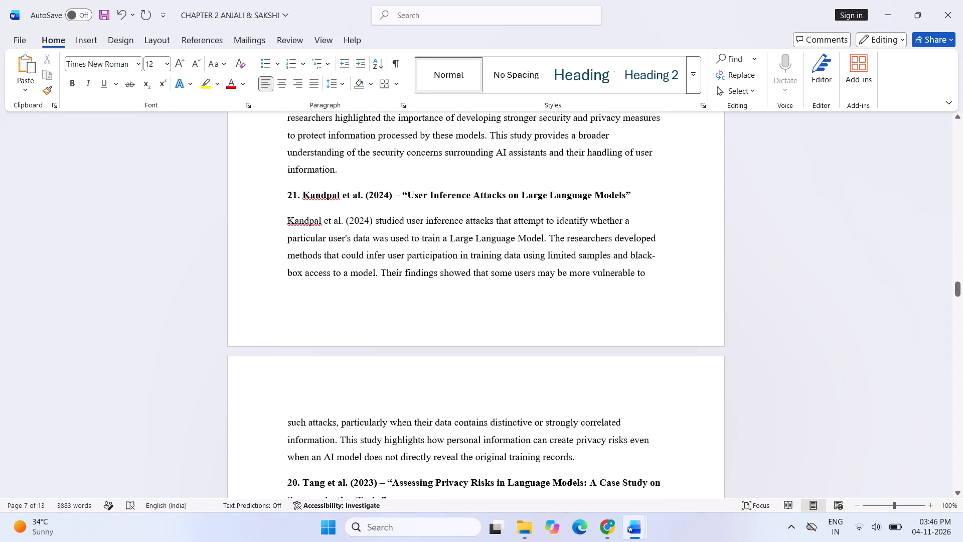
{"action": "scroll", "coordinate": [309, 289], "scroll_direction": "up", "scroll_amount": 3}
{"action": "scroll", "coordinate": [309, 289], "scroll_direction": "down", "scroll_amount": 1}
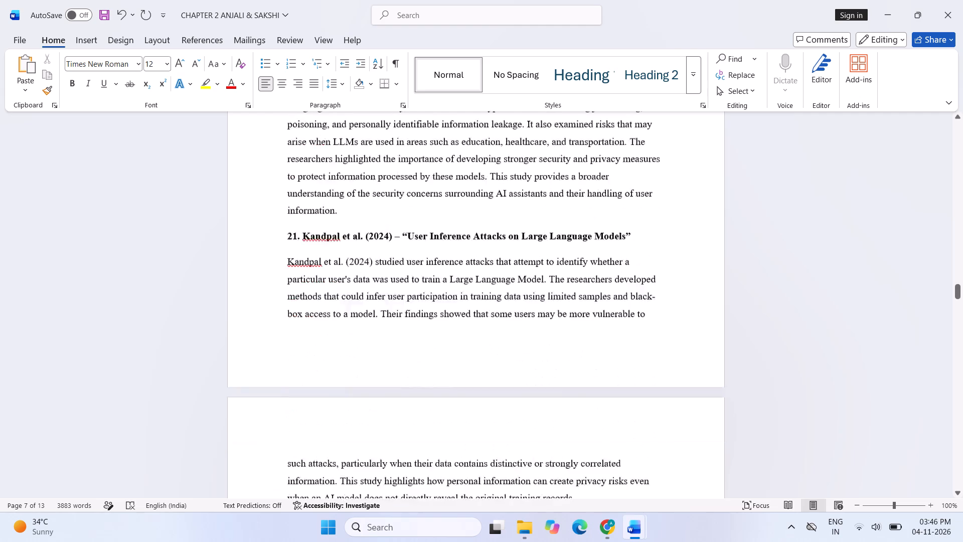
{"action": "scroll", "coordinate": [309, 289], "scroll_direction": "down", "scroll_amount": 2}
{"action": "scroll", "coordinate": [308, 277], "scroll_direction": "up", "scroll_amount": 1}
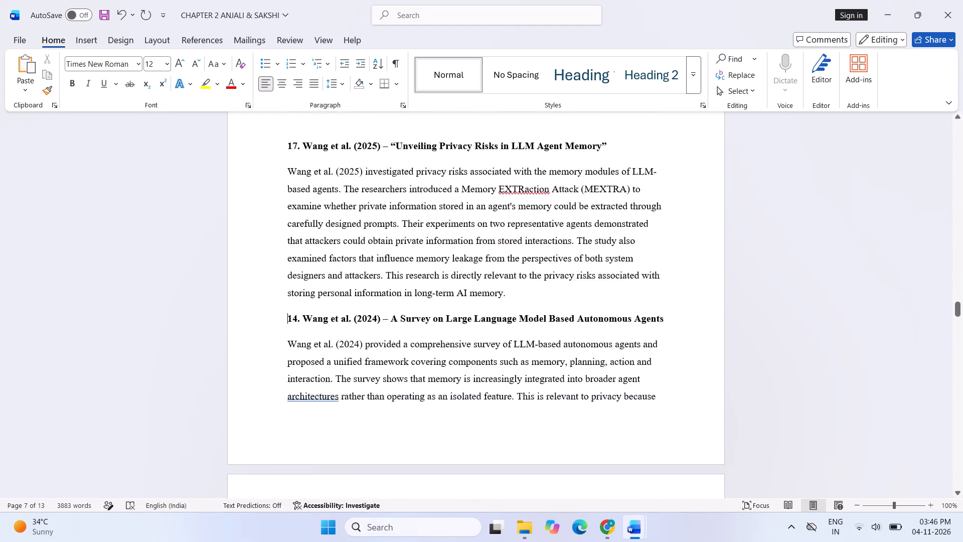
{"action": "scroll", "coordinate": [308, 277], "scroll_direction": "up", "scroll_amount": 1}
{"action": "left_click", "coordinate": [287, 266]}
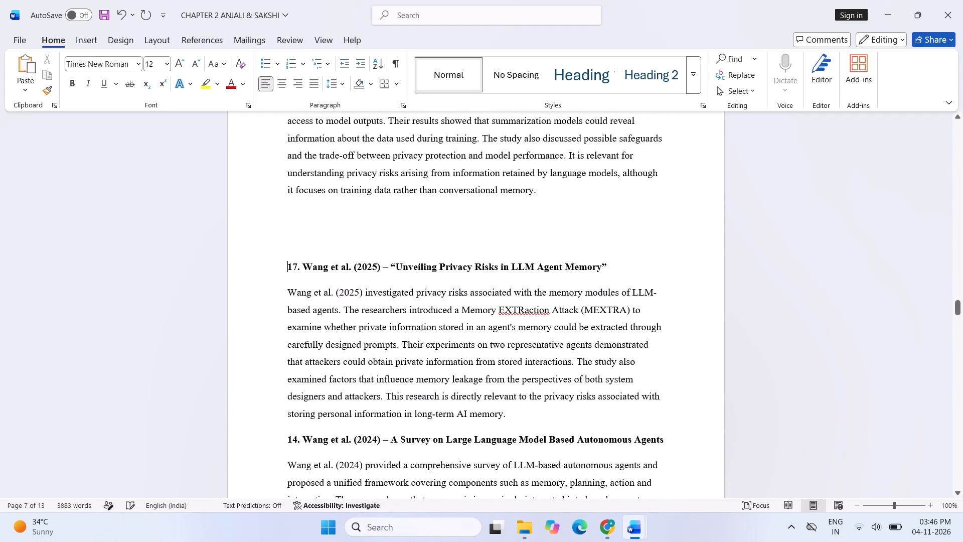
{"action": "key", "text": "BackSpace"}
{"action": "key", "text": "BackSpace"}
Move entry 24, Feretzakis et al. (2024), with its heading and paragraph, to a new line directly under the section 2.3 heading.
{"action": "scroll", "coordinate": [287, 266], "scroll_direction": "down", "scroll_amount": 1}
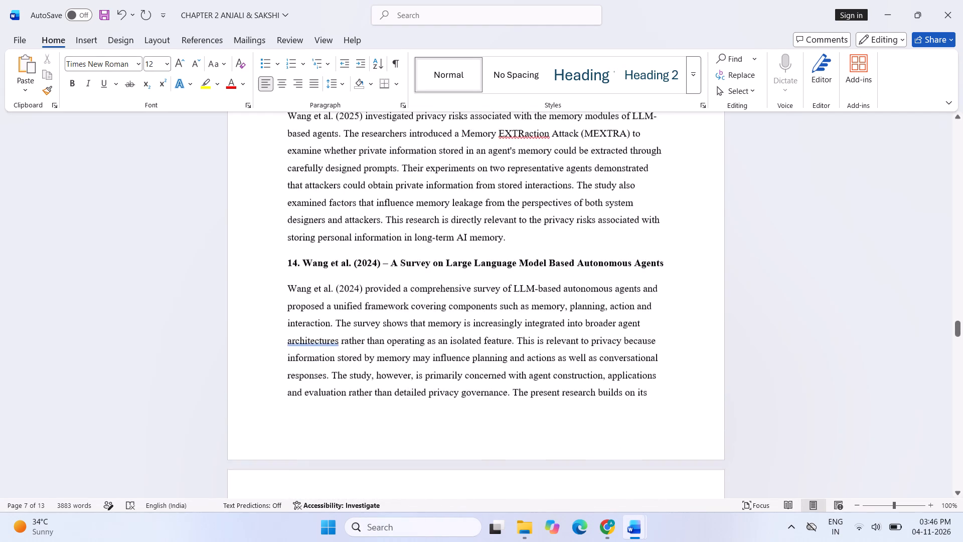
{"action": "scroll", "coordinate": [287, 266], "scroll_direction": "down", "scroll_amount": 3}
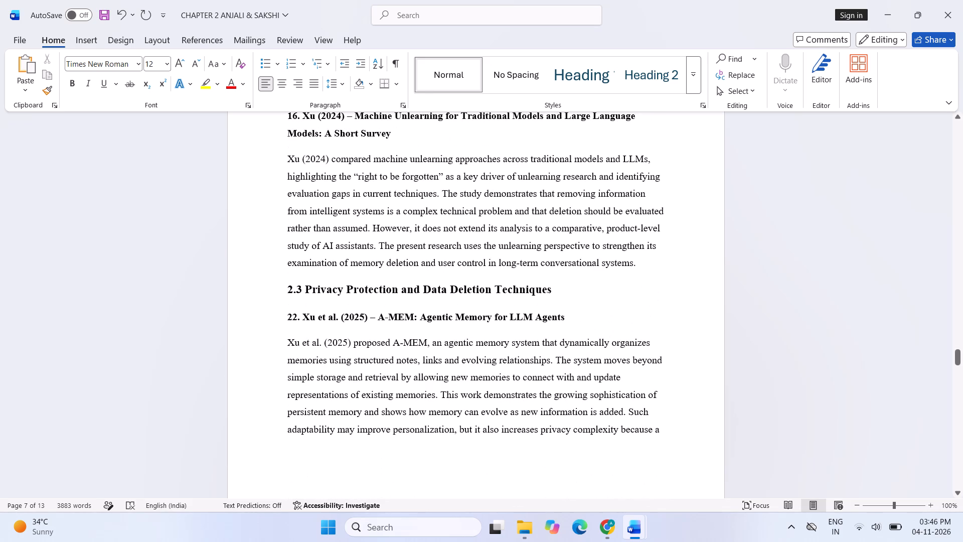
{"action": "scroll", "coordinate": [345, 432], "scroll_direction": "down", "scroll_amount": 2}
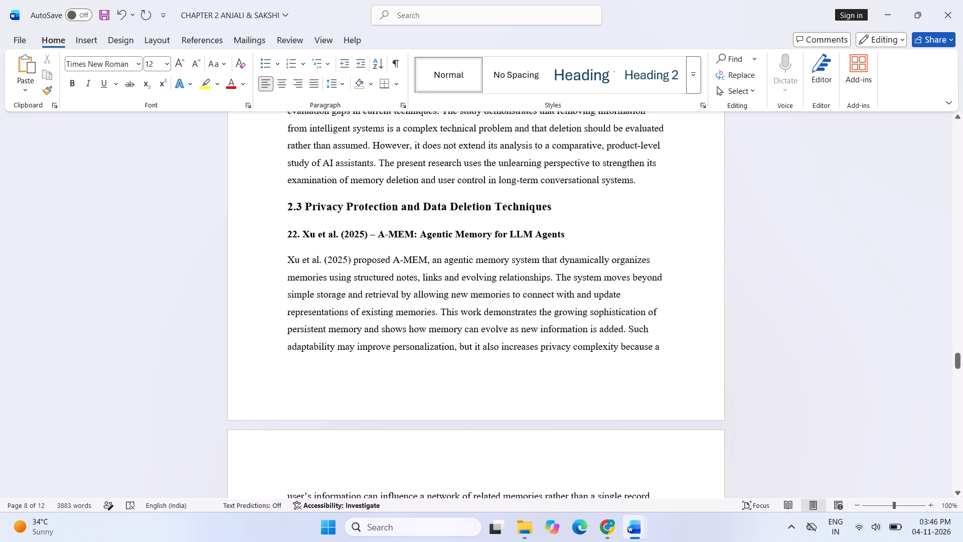
{"action": "scroll", "coordinate": [366, 256], "scroll_direction": "down", "scroll_amount": 2}
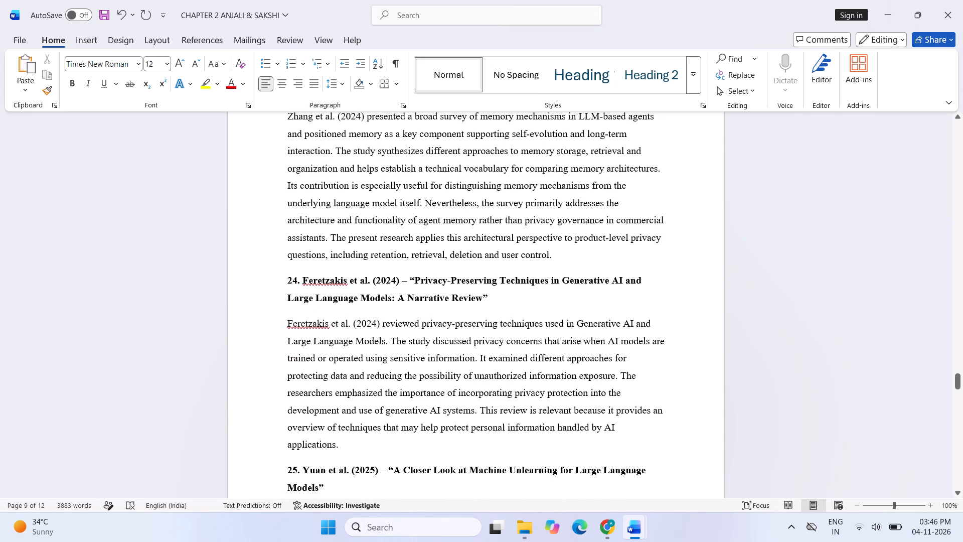
{"action": "left_click_drag", "start_coordinate": [339, 452], "coordinate": [288, 282]}
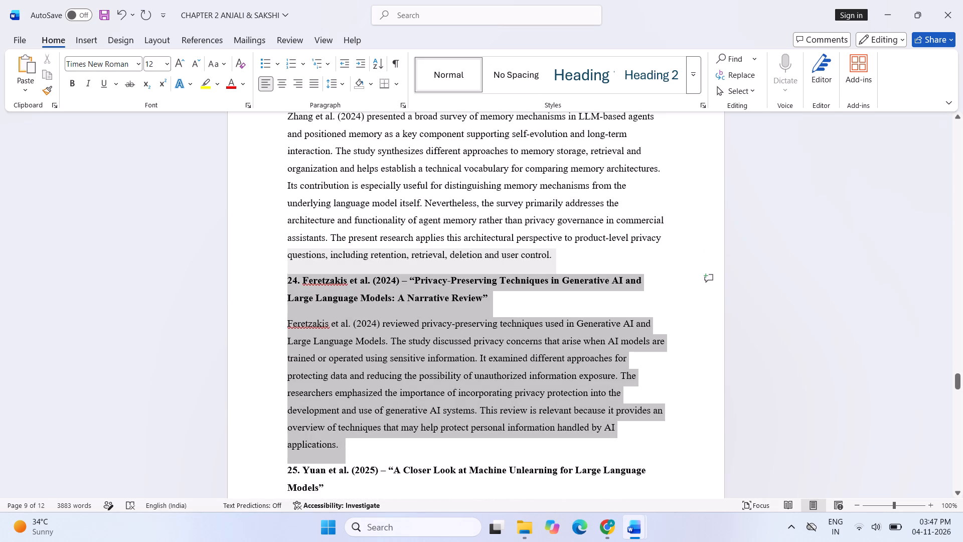
{"action": "left_click_drag", "start_coordinate": [288, 282], "coordinate": [287, 284]}
{"action": "key", "text": "ctrl+x"}
{"action": "scroll", "coordinate": [287, 284], "scroll_direction": "up", "scroll_amount": 2}
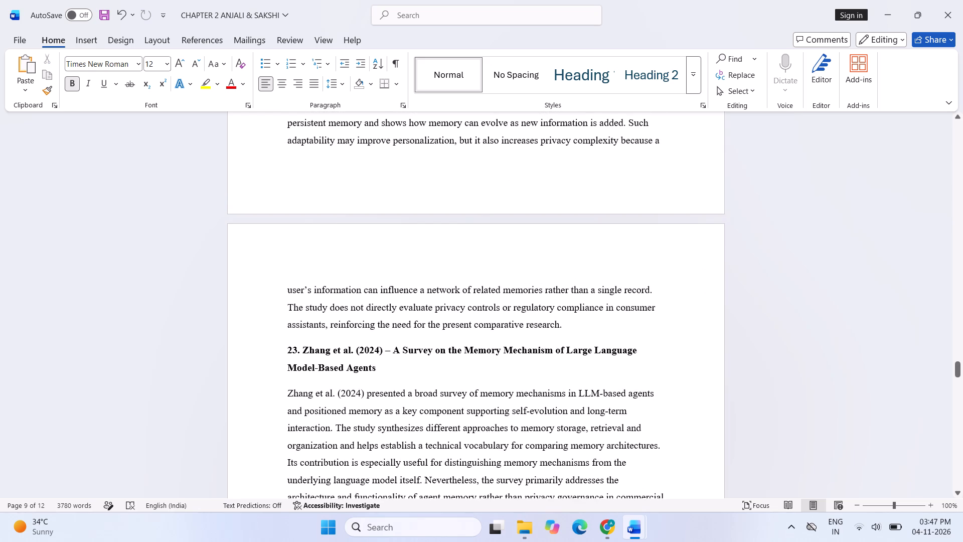
{"action": "scroll", "coordinate": [287, 284], "scroll_direction": "up", "scroll_amount": 2}
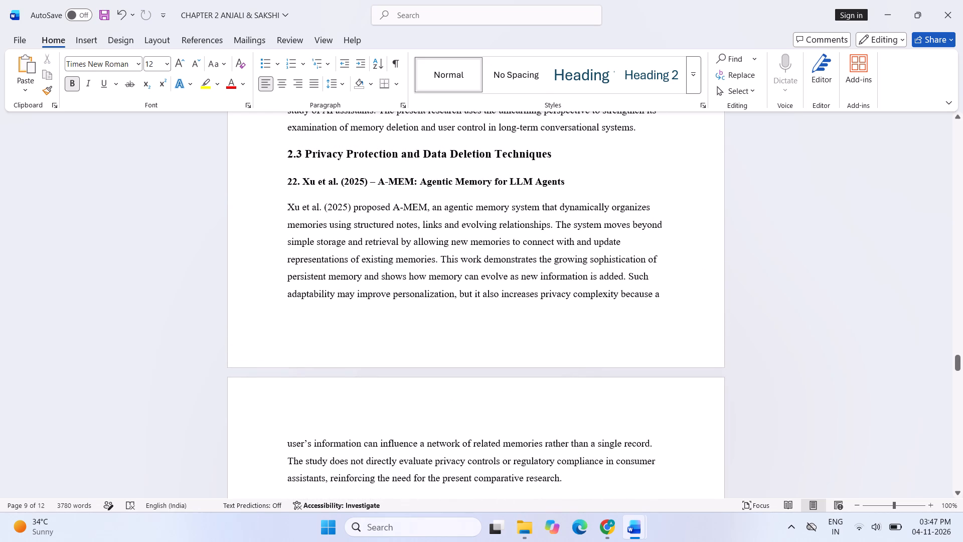
{"action": "left_click", "coordinate": [284, 180]}
{"action": "key", "text": "Return"}
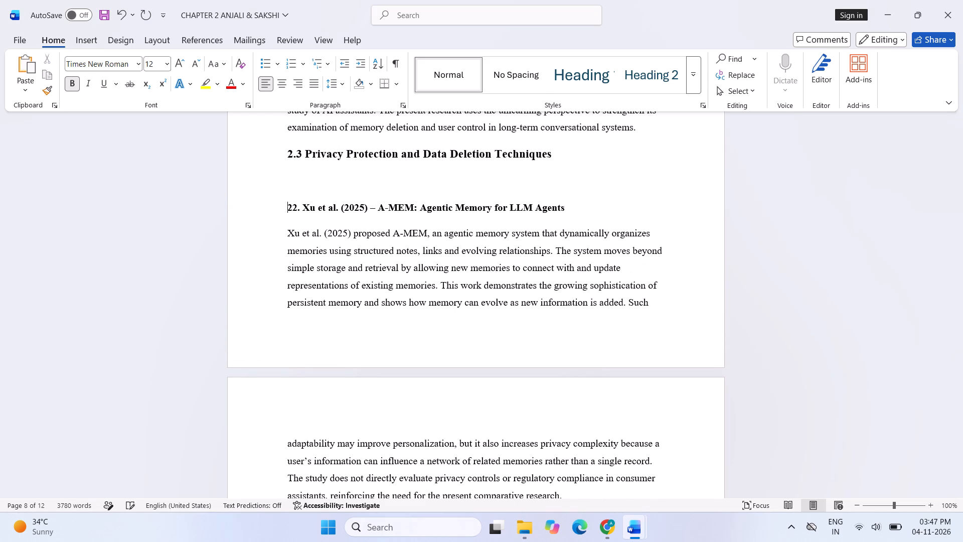
{"action": "key", "text": "Up"}
{"action": "key", "text": "ctrl+v"}
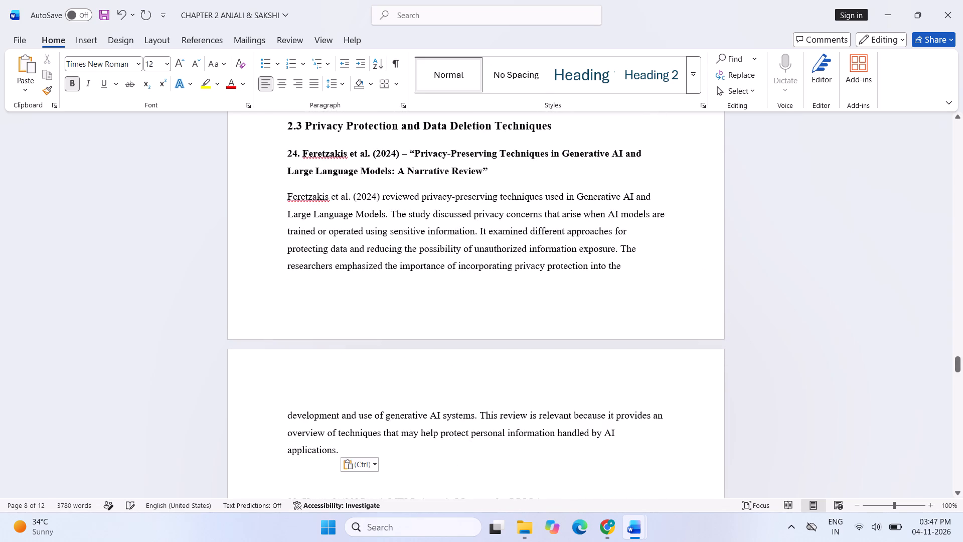
Move entry 25, Yuan et al. (2025), with its heading and paragraph, to a new line directly after entry 22's paragraph.
{"action": "scroll", "coordinate": [304, 180], "scroll_direction": "down", "scroll_amount": 2}
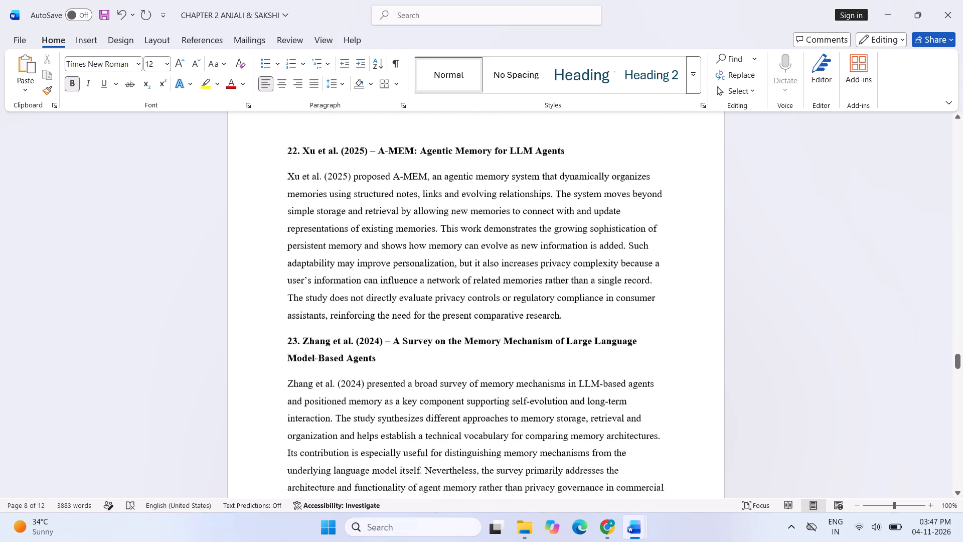
{"action": "scroll", "coordinate": [304, 180], "scroll_direction": "down", "scroll_amount": 1}
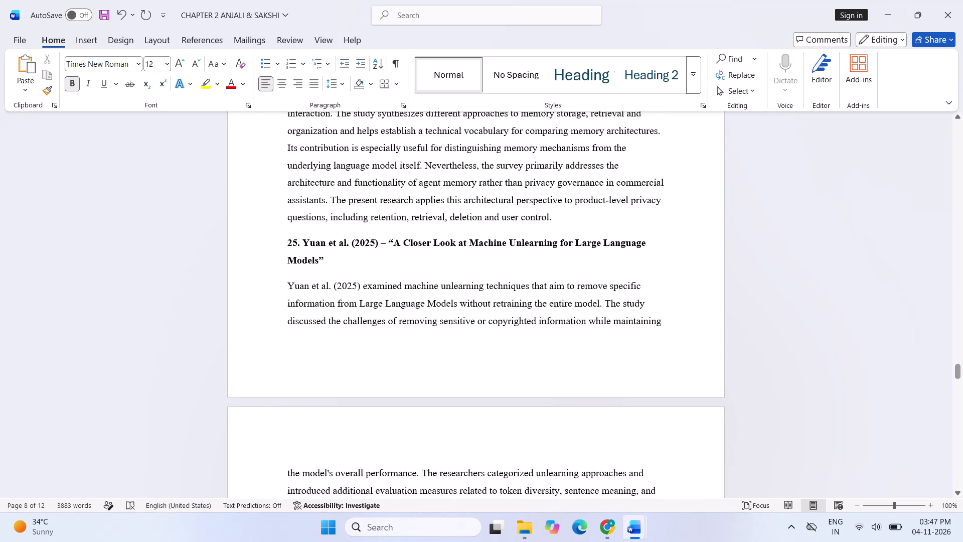
{"action": "left_click_drag", "start_coordinate": [284, 244], "coordinate": [360, 430]}
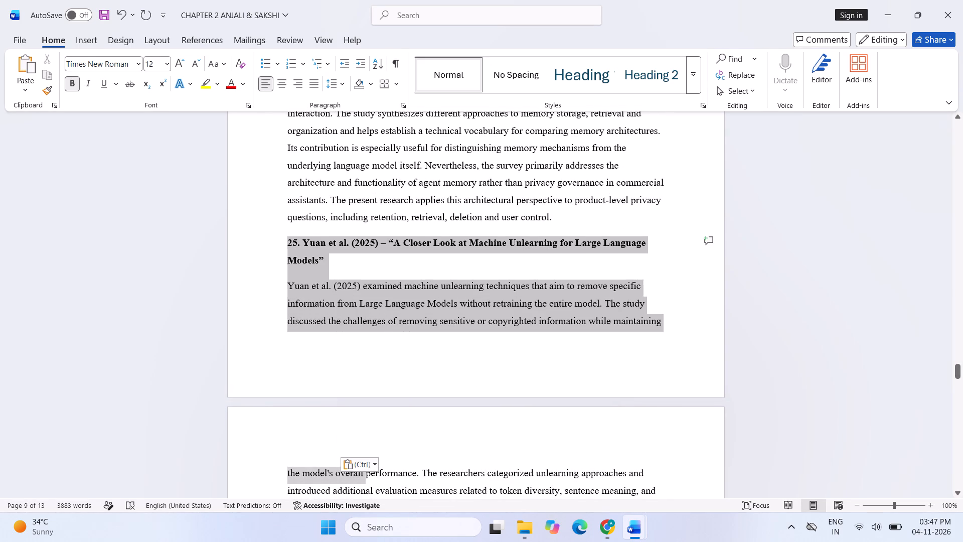
{"action": "left_click_drag", "start_coordinate": [360, 430], "coordinate": [315, 175]}
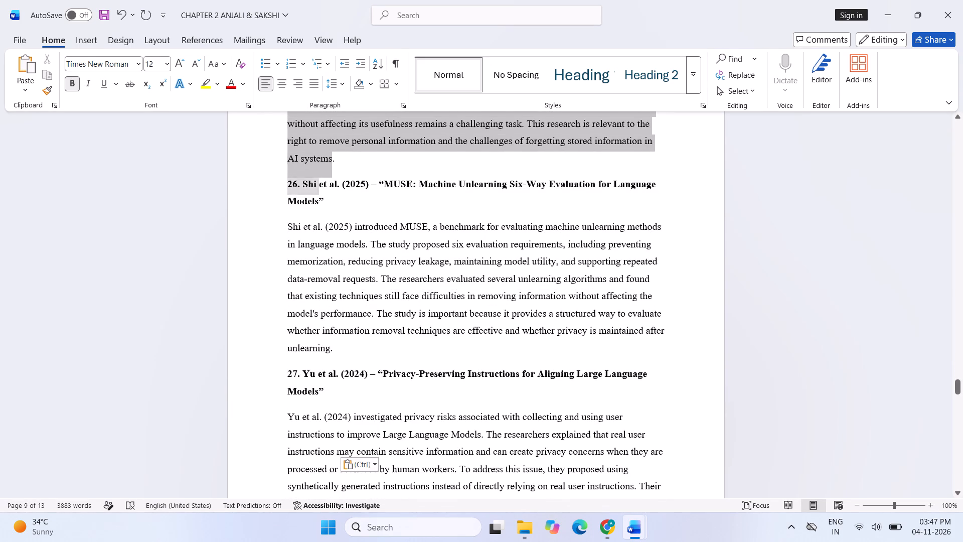
{"action": "left_click_drag", "start_coordinate": [315, 175], "coordinate": [339, 170]}
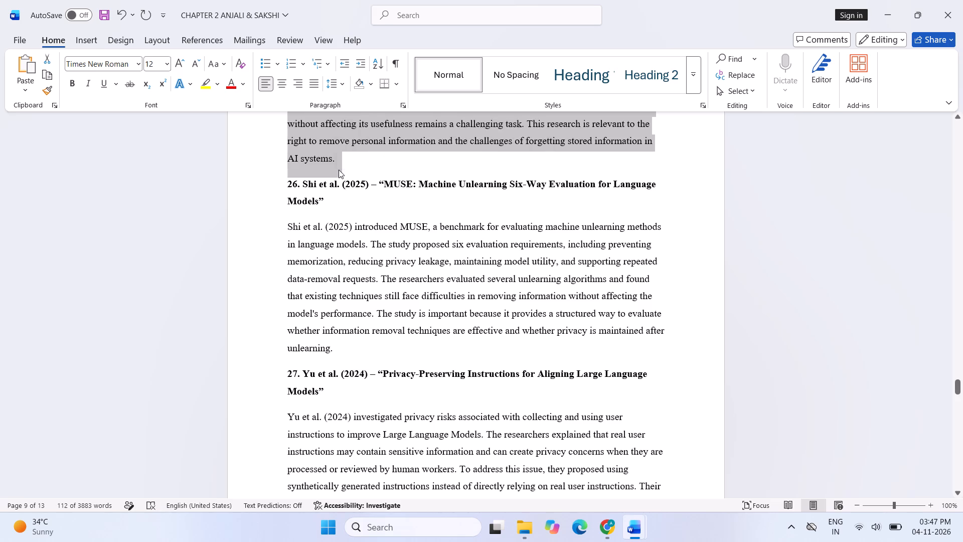
{"action": "key", "text": "ctrl+x"}
{"action": "scroll", "coordinate": [339, 170], "scroll_direction": "up", "scroll_amount": 2}
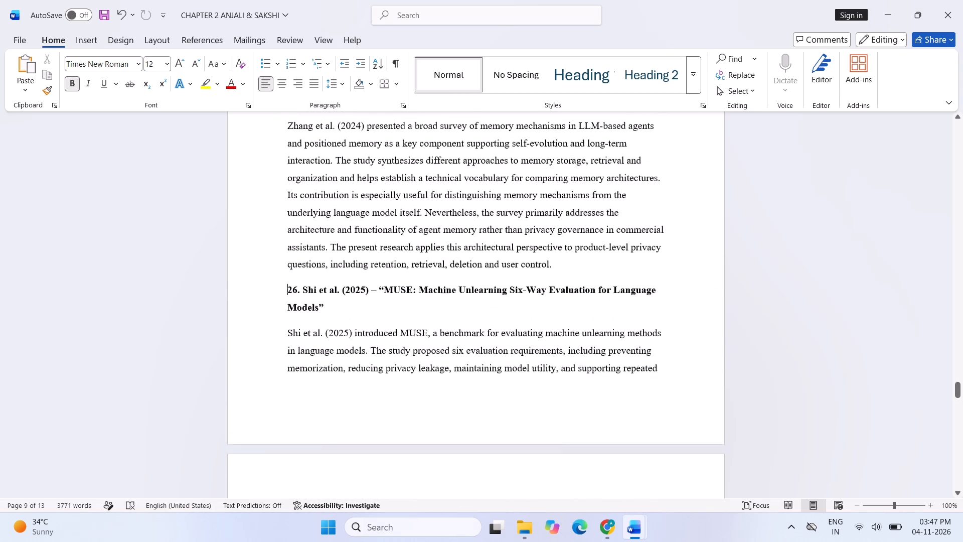
{"action": "scroll", "coordinate": [339, 170], "scroll_direction": "up", "scroll_amount": 2}
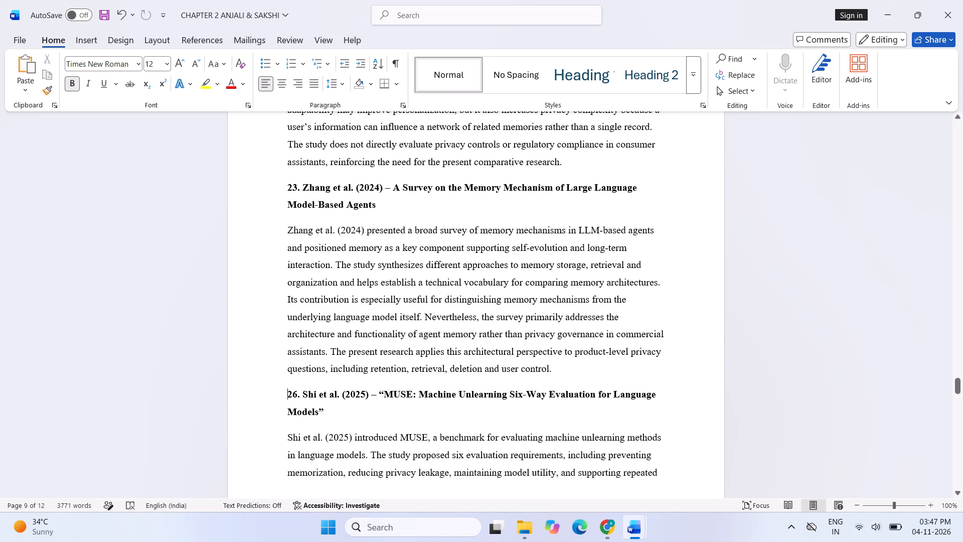
{"action": "scroll", "coordinate": [339, 170], "scroll_direction": "up", "scroll_amount": 3}
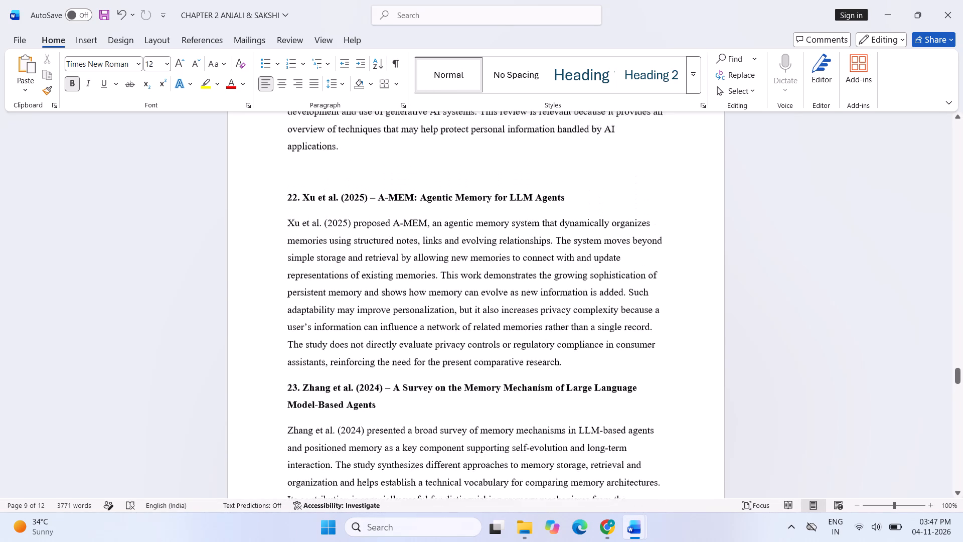
{"action": "scroll", "coordinate": [339, 170], "scroll_direction": "up", "scroll_amount": 1}
{"action": "scroll", "coordinate": [339, 170], "scroll_direction": "down", "scroll_amount": 1}
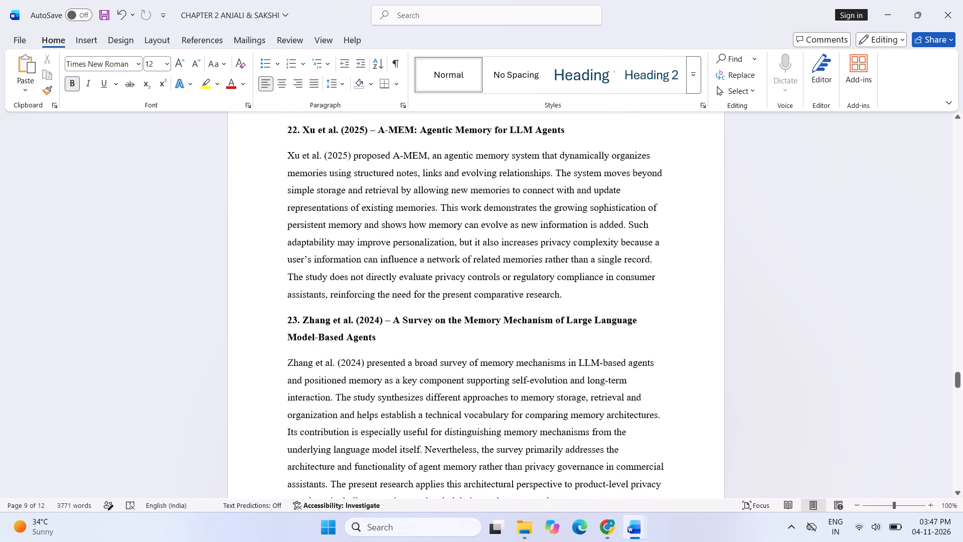
{"action": "left_click", "coordinate": [565, 291]}
{"action": "key", "text": "Return"}
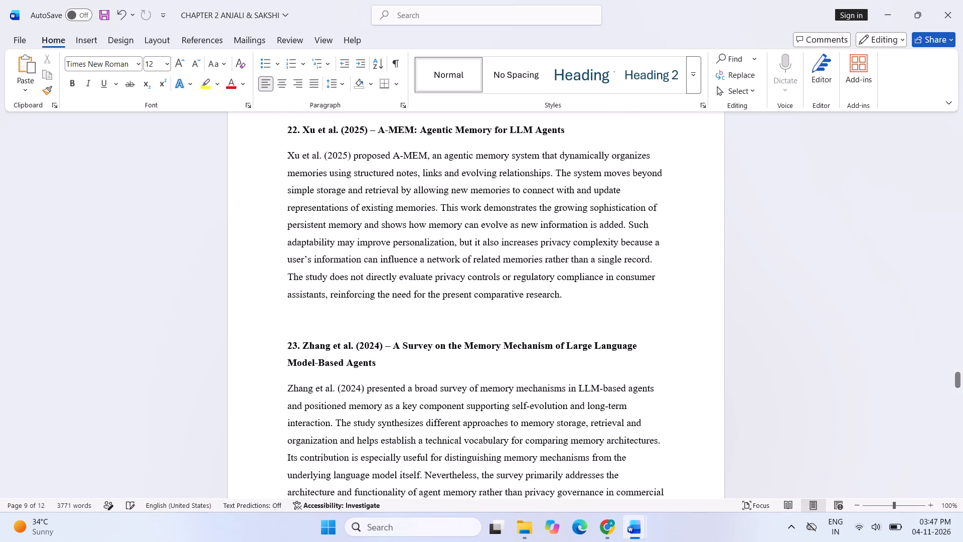
{"action": "key", "text": "ctrl+v"}
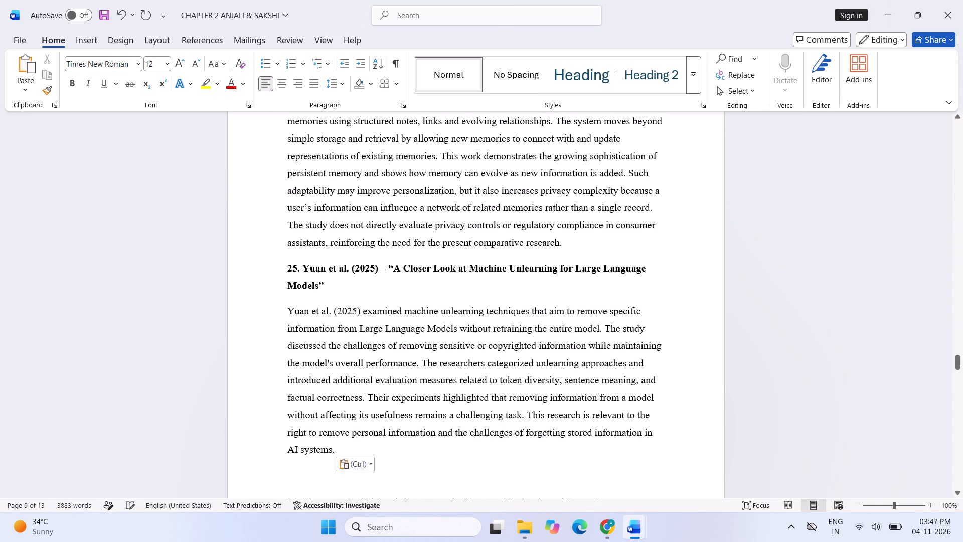
Move entry 26, Shi et al. (2025), with its heading and paragraph, to a new line directly after entry 24's paragraph.
{"action": "scroll", "coordinate": [565, 291], "scroll_direction": "down", "scroll_amount": 4}
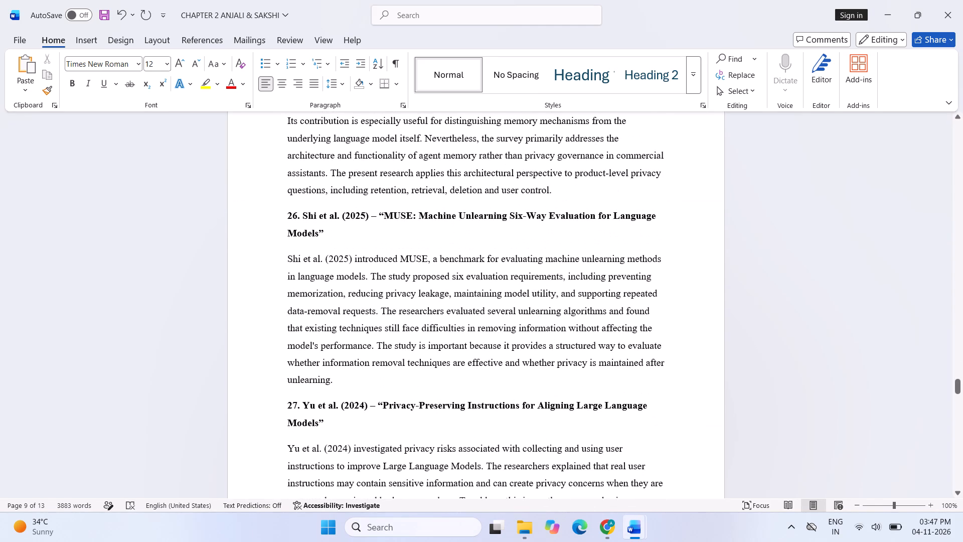
{"action": "left_click_drag", "start_coordinate": [335, 381], "coordinate": [290, 217]}
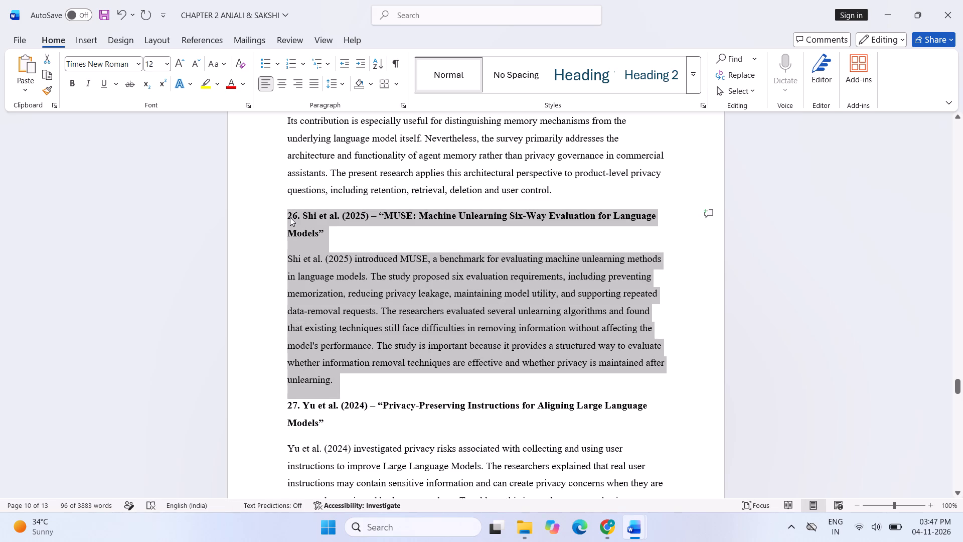
{"action": "key", "text": "ctrl+x"}
{"action": "scroll", "coordinate": [290, 217], "scroll_direction": "up", "scroll_amount": 4}
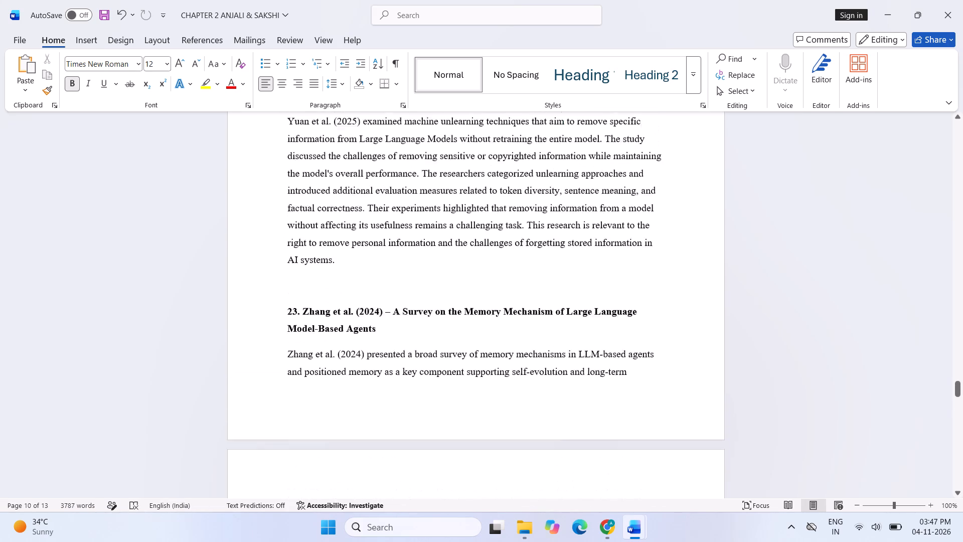
{"action": "scroll", "coordinate": [290, 217], "scroll_direction": "up", "scroll_amount": 3}
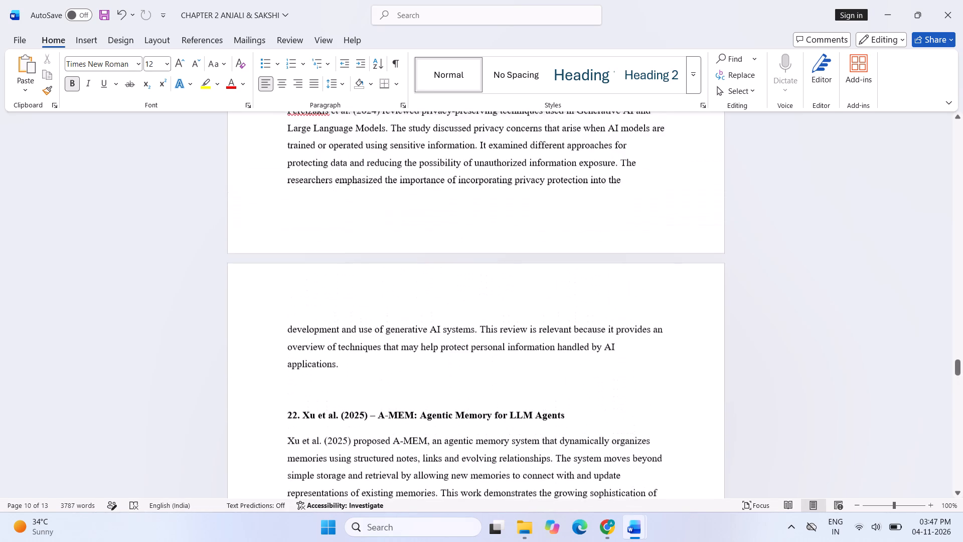
{"action": "scroll", "coordinate": [290, 217], "scroll_direction": "up", "scroll_amount": 1}
{"action": "scroll", "coordinate": [290, 217], "scroll_direction": "down", "scroll_amount": 2}
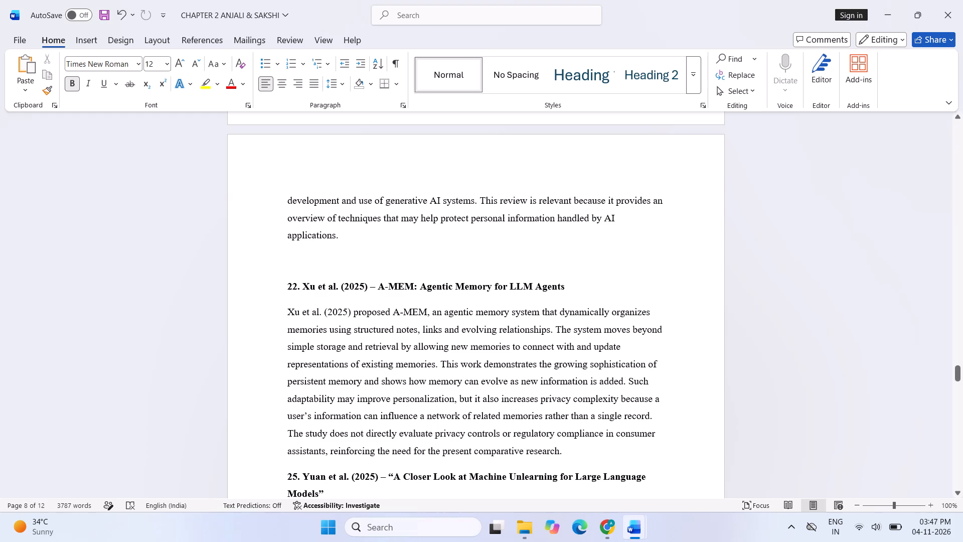
{"action": "left_click", "coordinate": [346, 236]}
{"action": "key", "text": "Return"}
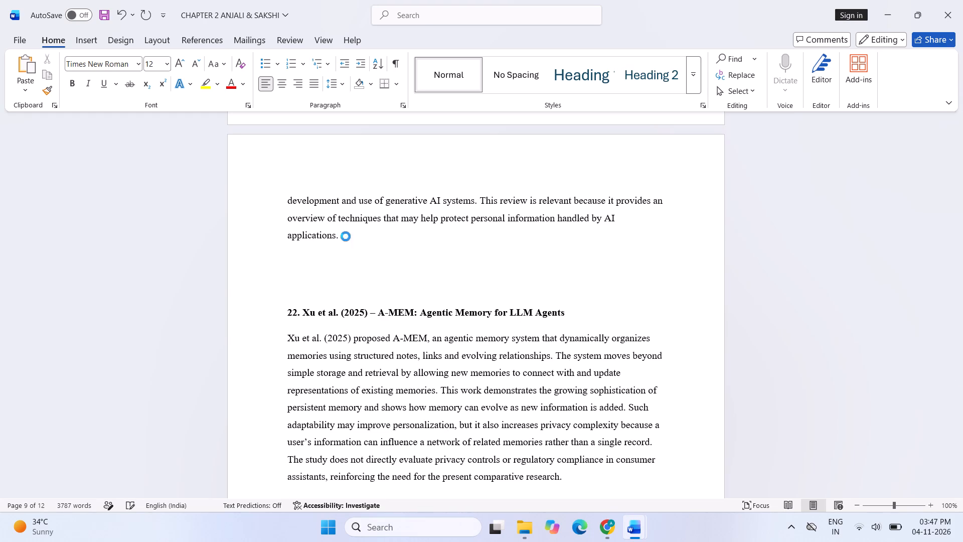
{"action": "key", "text": "ctrl+v"}
{"action": "scroll", "coordinate": [313, 469], "scroll_direction": "down", "scroll_amount": 1}
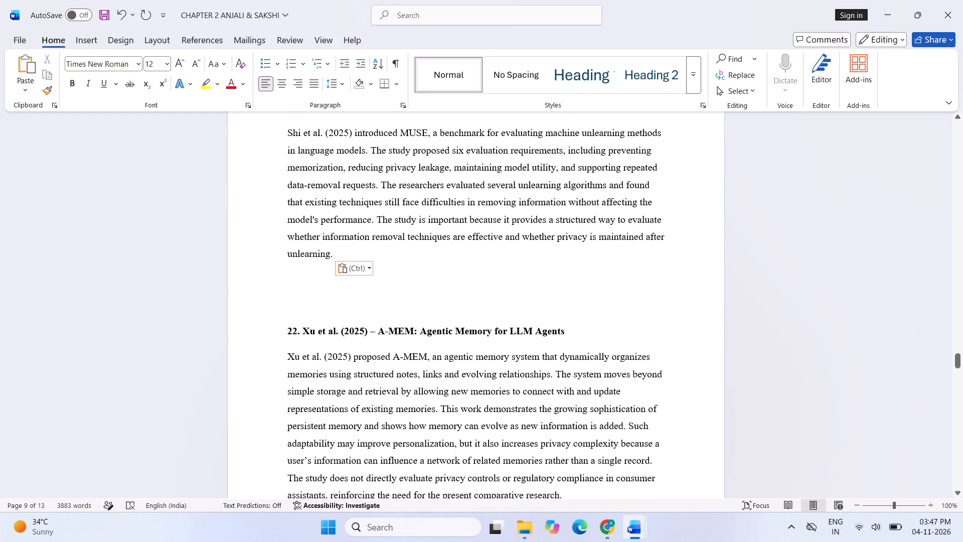
Delete the two blank lines above the heading of entry 22, Xu et al. (2025).
{"action": "key", "text": "Down"}
{"action": "key", "text": "BackSpace"}
{"action": "key", "text": "BackSpace"}
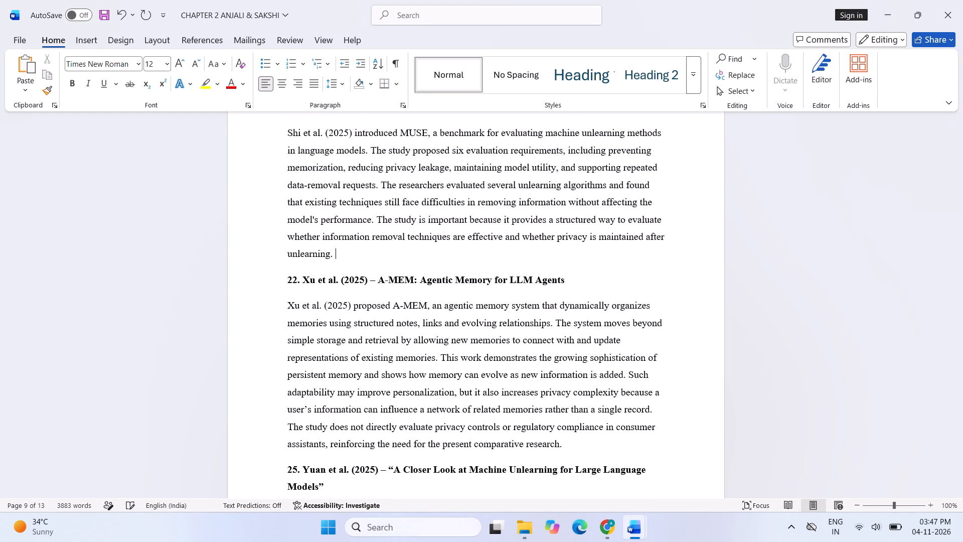
Review the order of the entries from number 22 down to the start of section 2.4.
{"action": "scroll", "coordinate": [313, 469], "scroll_direction": "down", "scroll_amount": 5}
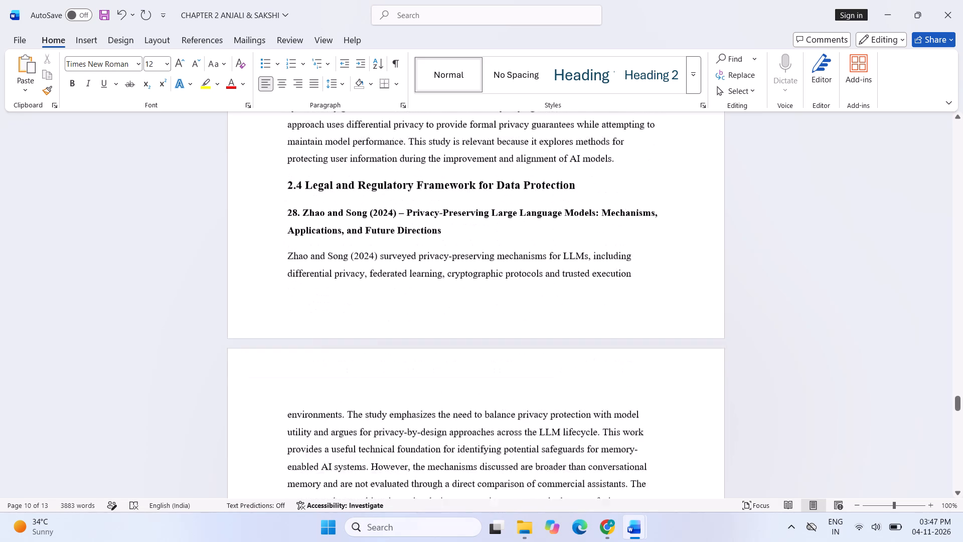
{"action": "scroll", "coordinate": [313, 469], "scroll_direction": "down", "scroll_amount": 1}
{"action": "scroll", "coordinate": [313, 469], "scroll_direction": "up", "scroll_amount": 3}
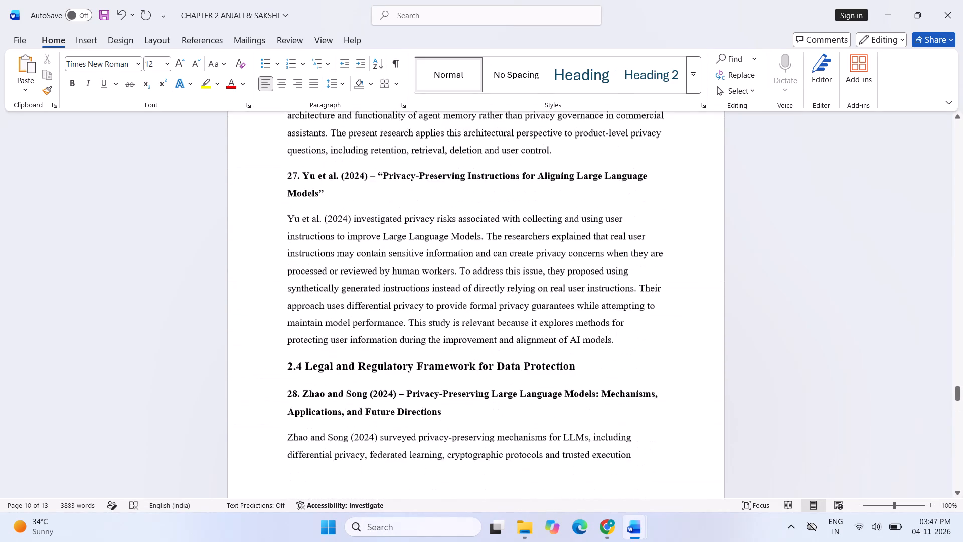
{"action": "scroll", "coordinate": [313, 469], "scroll_direction": "up", "scroll_amount": 1}
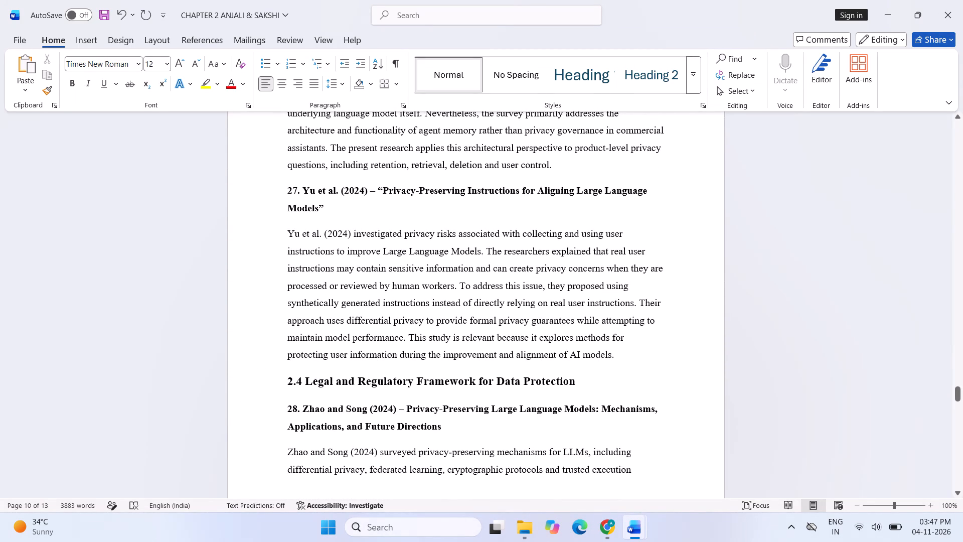
{"action": "scroll", "coordinate": [313, 469], "scroll_direction": "up", "scroll_amount": 2}
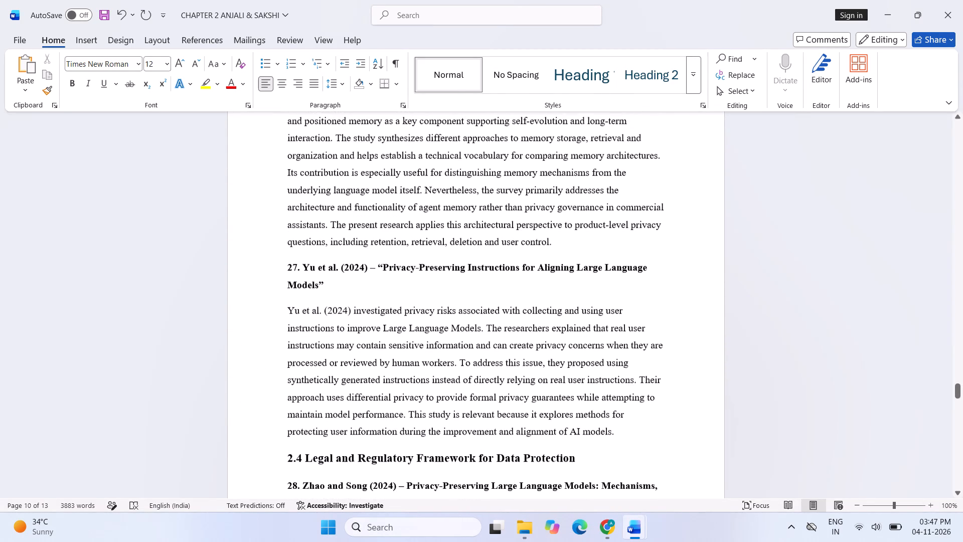
{"action": "scroll", "coordinate": [313, 469], "scroll_direction": "up", "scroll_amount": 2}
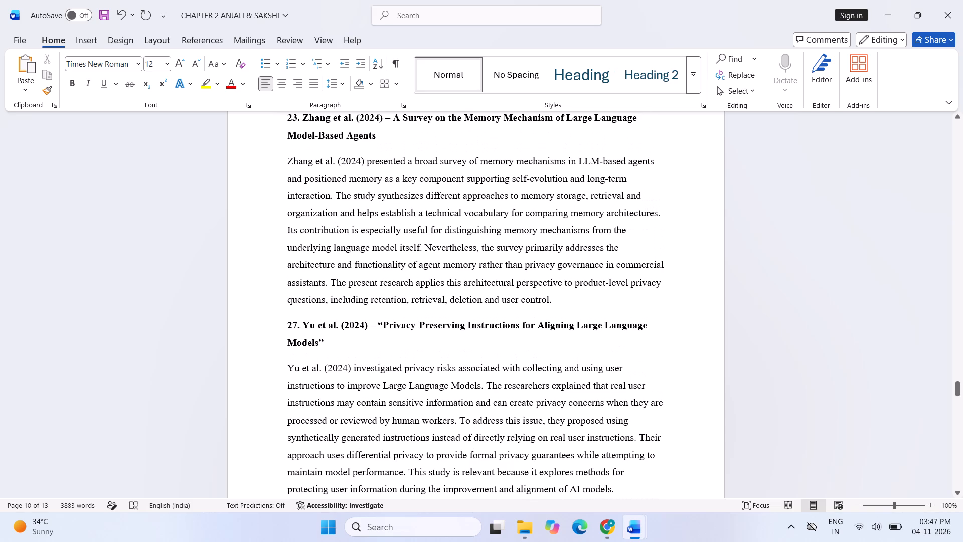
{"action": "scroll", "coordinate": [313, 469], "scroll_direction": "up", "scroll_amount": 1}
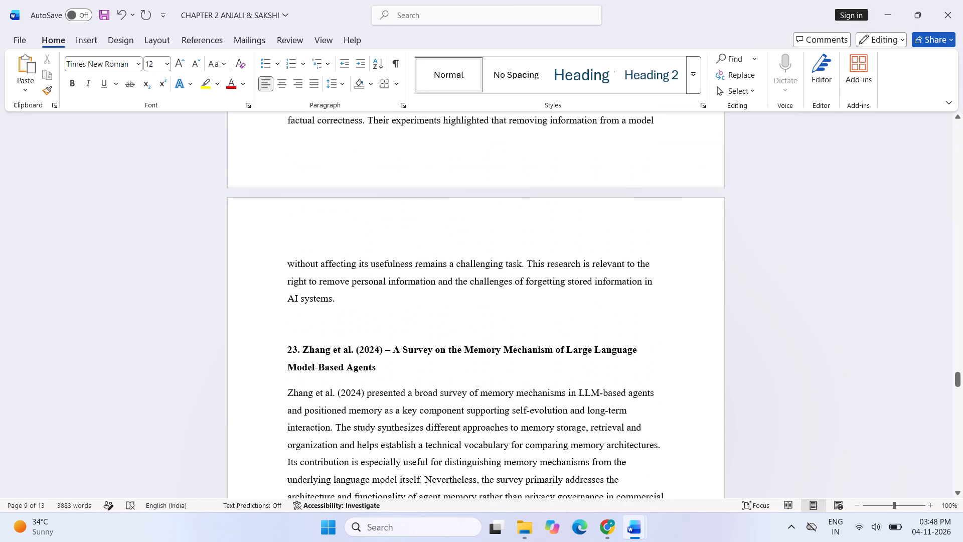
{"action": "scroll", "coordinate": [313, 469], "scroll_direction": "up", "scroll_amount": 1}
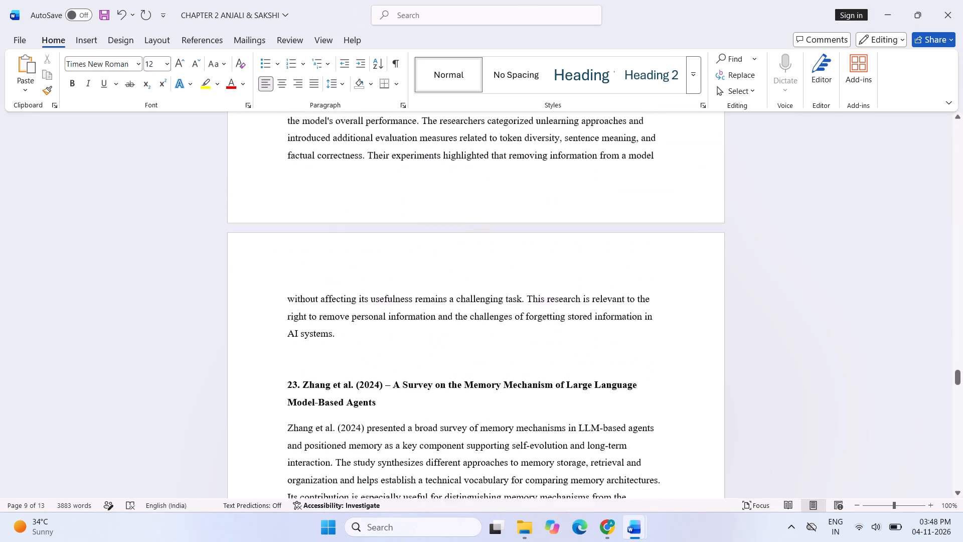
{"action": "scroll", "coordinate": [313, 469], "scroll_direction": "up", "scroll_amount": 2}
{"action": "scroll", "coordinate": [313, 469], "scroll_direction": "down", "scroll_amount": 1}
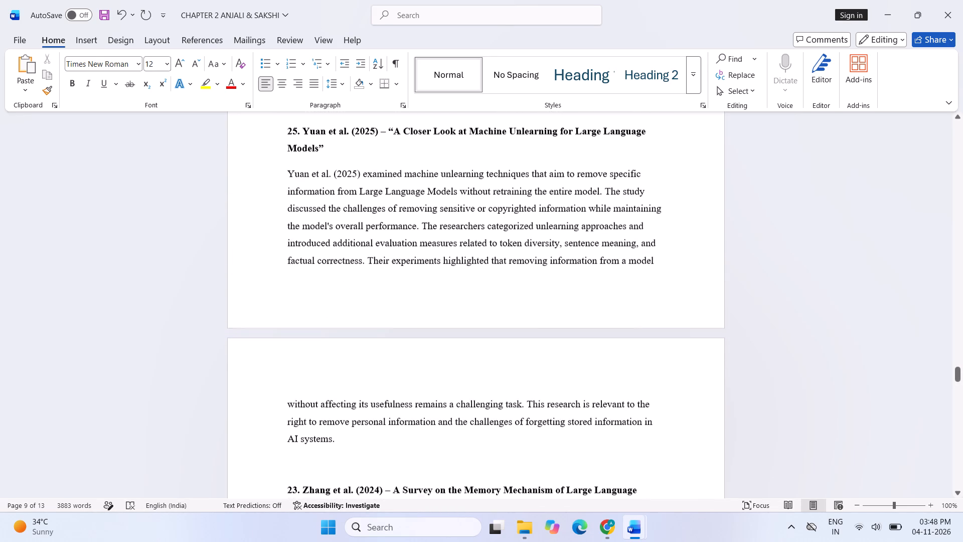
{"action": "scroll", "coordinate": [313, 469], "scroll_direction": "down", "scroll_amount": 2}
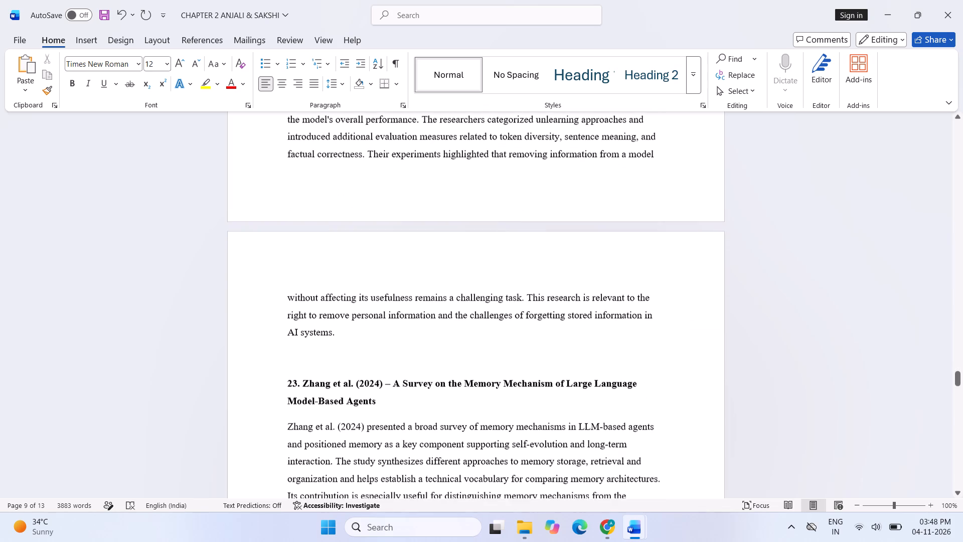
{"action": "scroll", "coordinate": [313, 469], "scroll_direction": "down", "scroll_amount": 3}
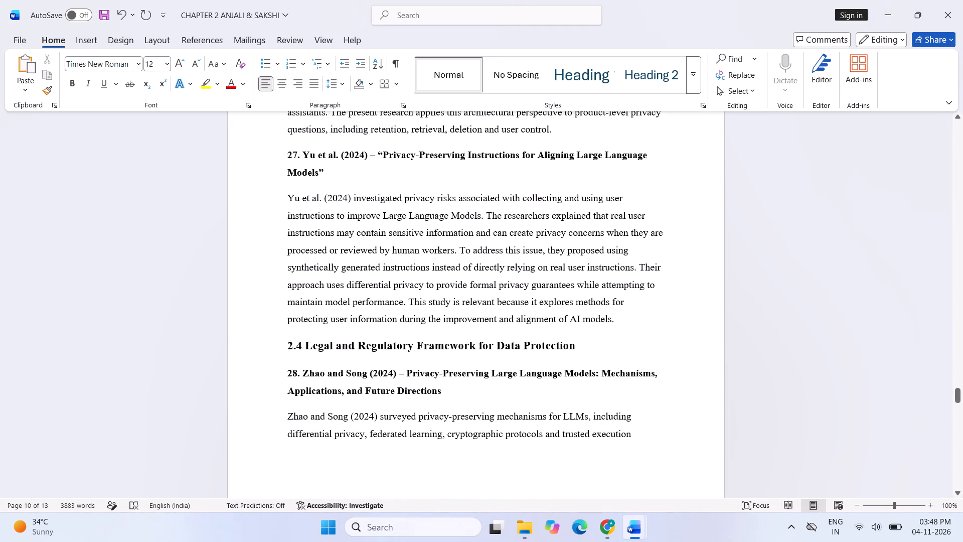
Cut entry 27, Yu et al. (2024), with its heading and paragraph, from above the section 2.4 heading.
{"action": "left_click", "coordinate": [614, 317]}
{"action": "left_click_drag", "start_coordinate": [614, 317], "coordinate": [326, 153]}
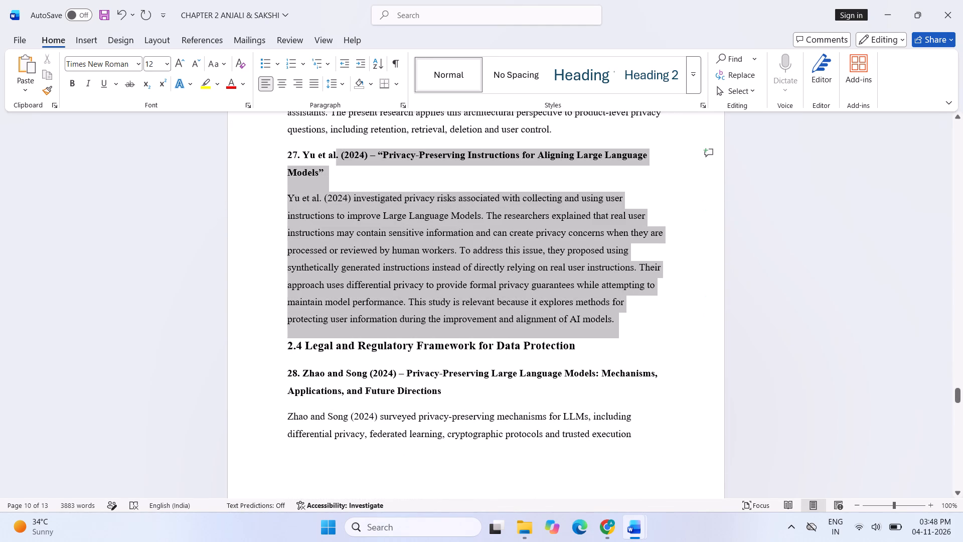
{"action": "left_click_drag", "start_coordinate": [326, 153], "coordinate": [280, 149]}
{"action": "key", "text": "ctrl+x"}
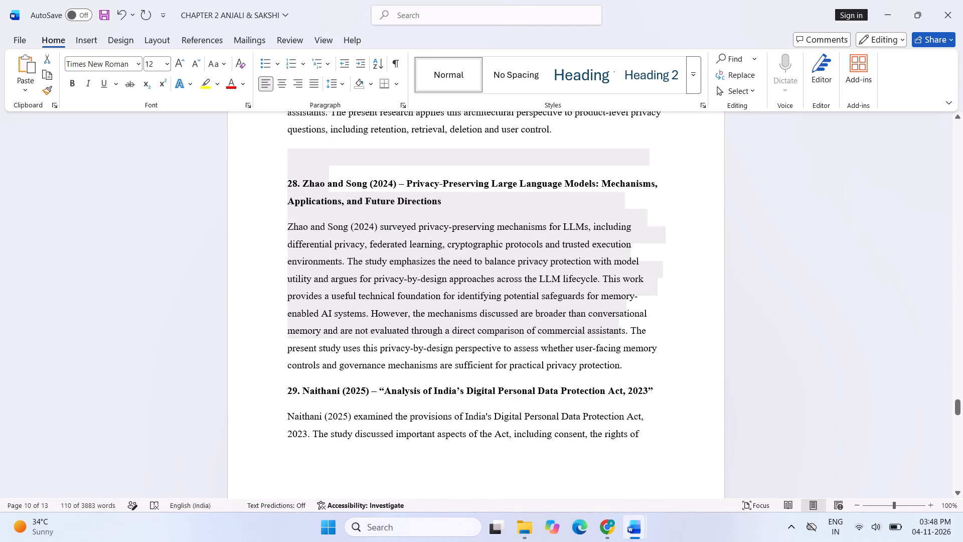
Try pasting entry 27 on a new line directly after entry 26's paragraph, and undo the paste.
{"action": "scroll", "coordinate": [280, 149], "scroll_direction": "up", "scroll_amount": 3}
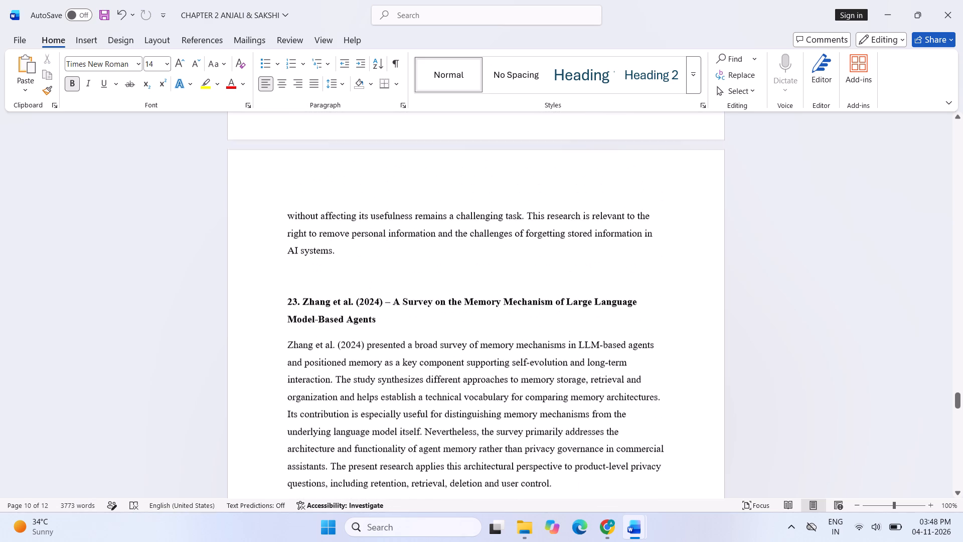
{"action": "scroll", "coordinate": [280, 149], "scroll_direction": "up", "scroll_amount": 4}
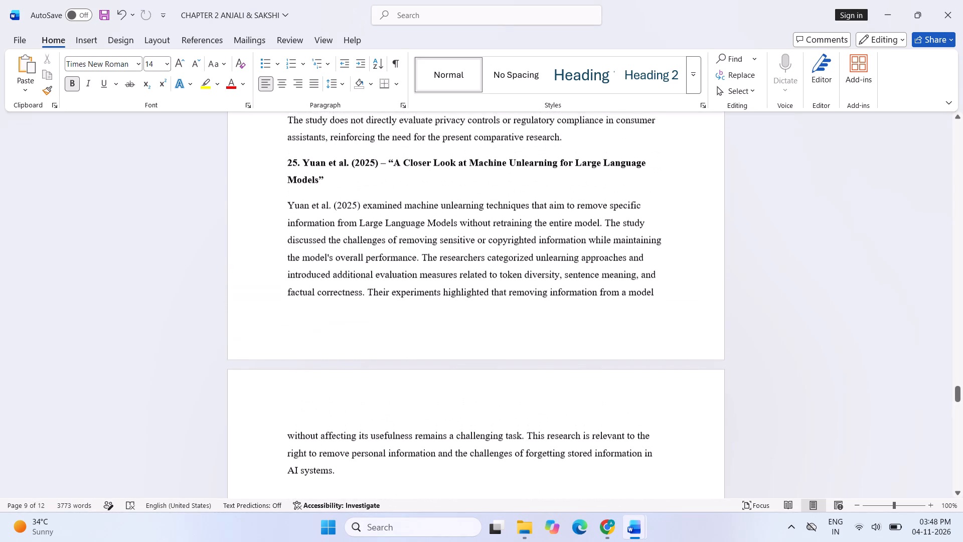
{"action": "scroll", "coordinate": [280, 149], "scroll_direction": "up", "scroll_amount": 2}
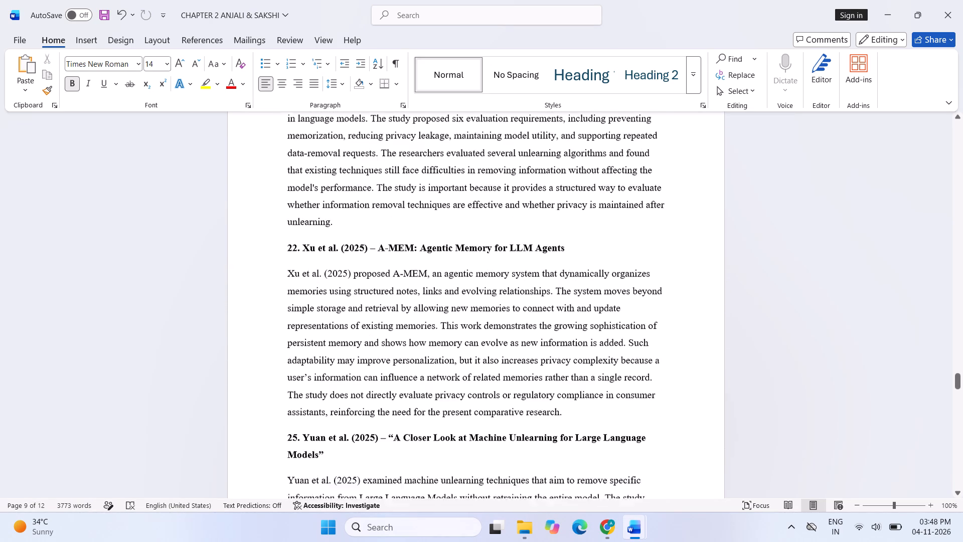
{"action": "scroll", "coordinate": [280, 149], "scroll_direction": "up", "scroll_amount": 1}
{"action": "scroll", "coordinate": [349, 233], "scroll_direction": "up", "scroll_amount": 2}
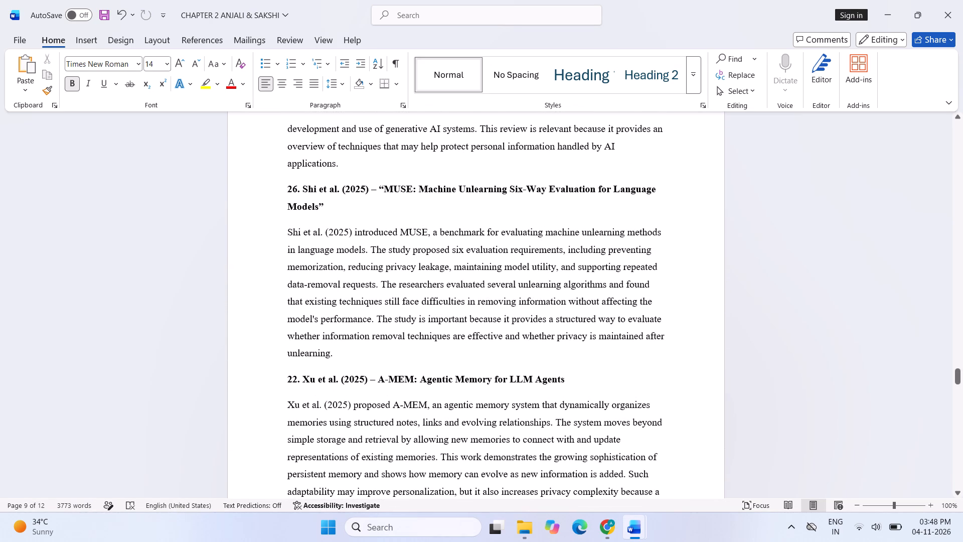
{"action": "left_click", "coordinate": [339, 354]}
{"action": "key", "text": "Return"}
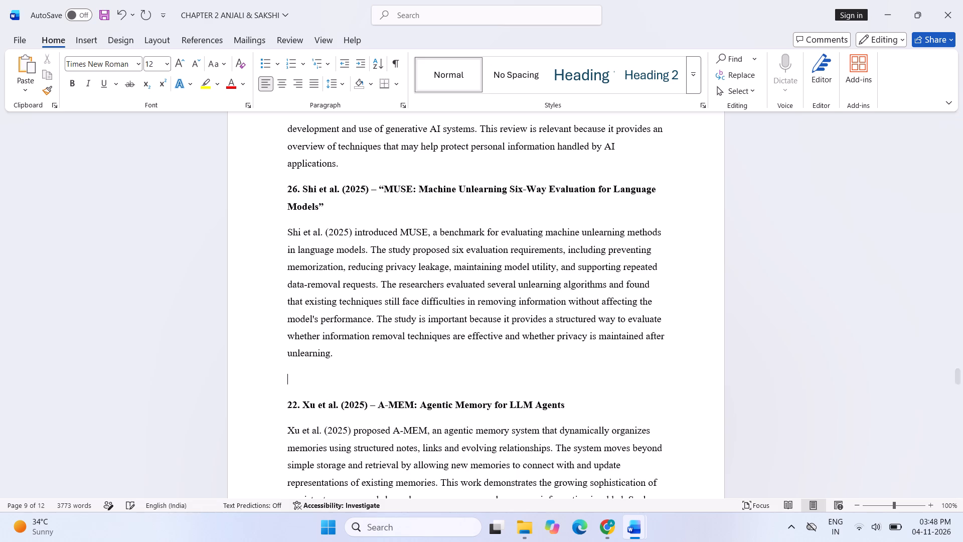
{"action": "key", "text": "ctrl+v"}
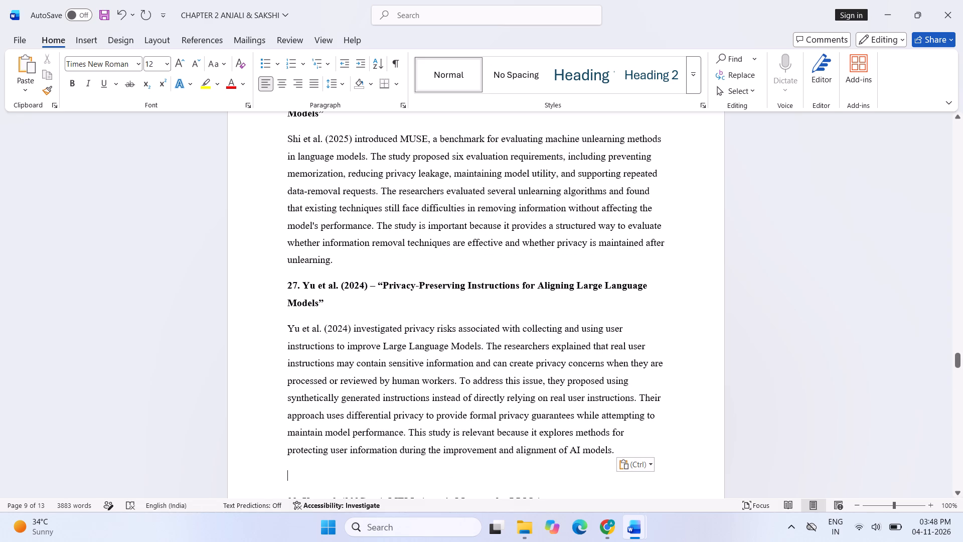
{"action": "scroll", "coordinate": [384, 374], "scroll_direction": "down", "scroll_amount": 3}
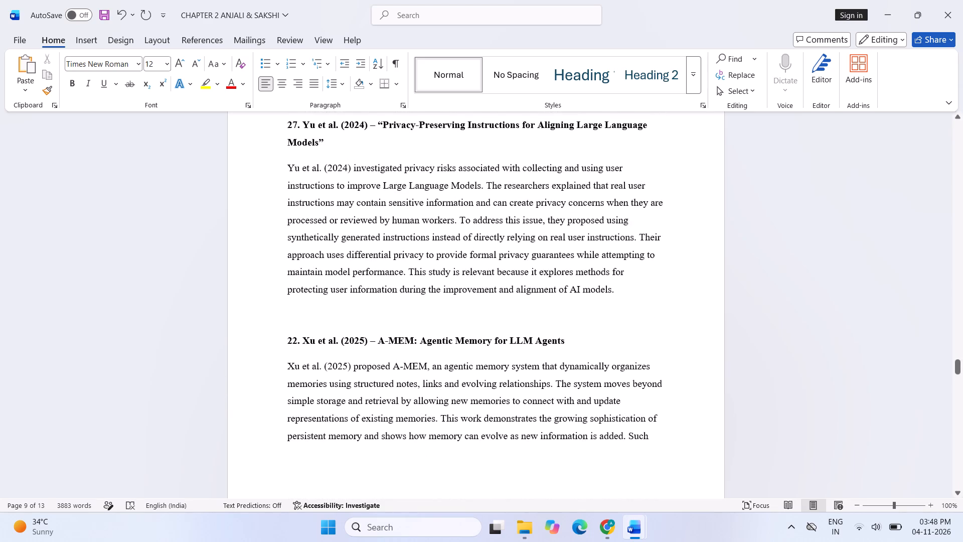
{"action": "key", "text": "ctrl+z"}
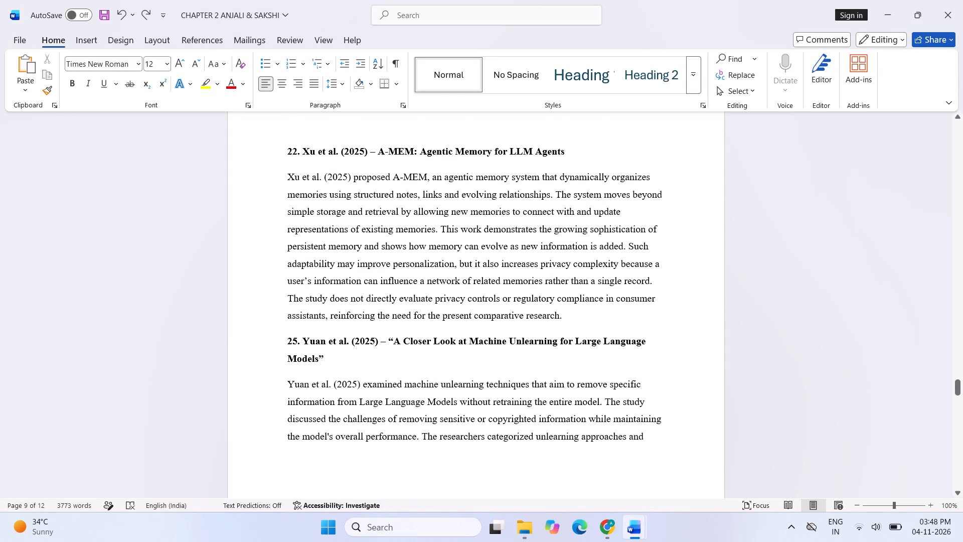
Paste entry 27, Yu et al. (2024), on a new line directly after entry 22's paragraph.
{"action": "scroll", "coordinate": [339, 365], "scroll_direction": "down", "scroll_amount": 1}
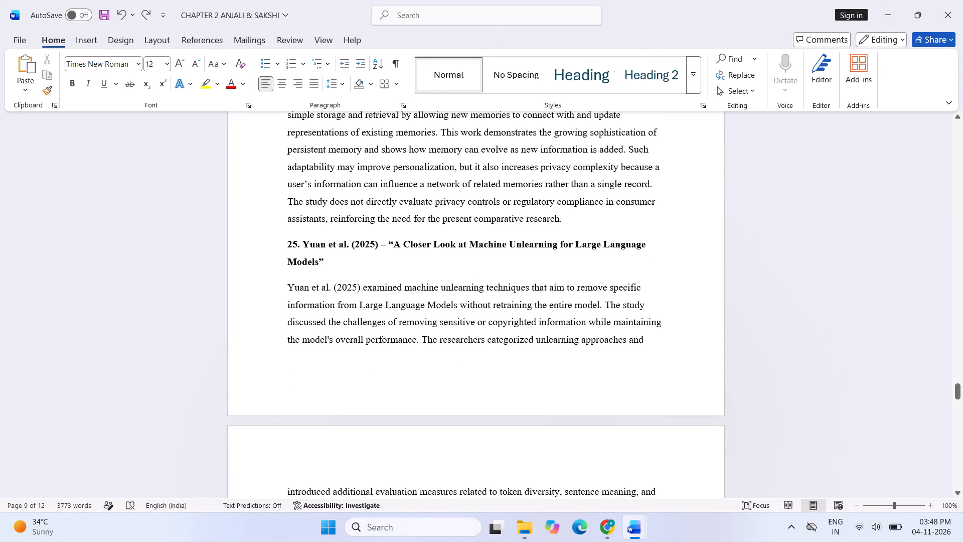
{"action": "left_click", "coordinate": [575, 220]}
{"action": "key", "text": "Return"}
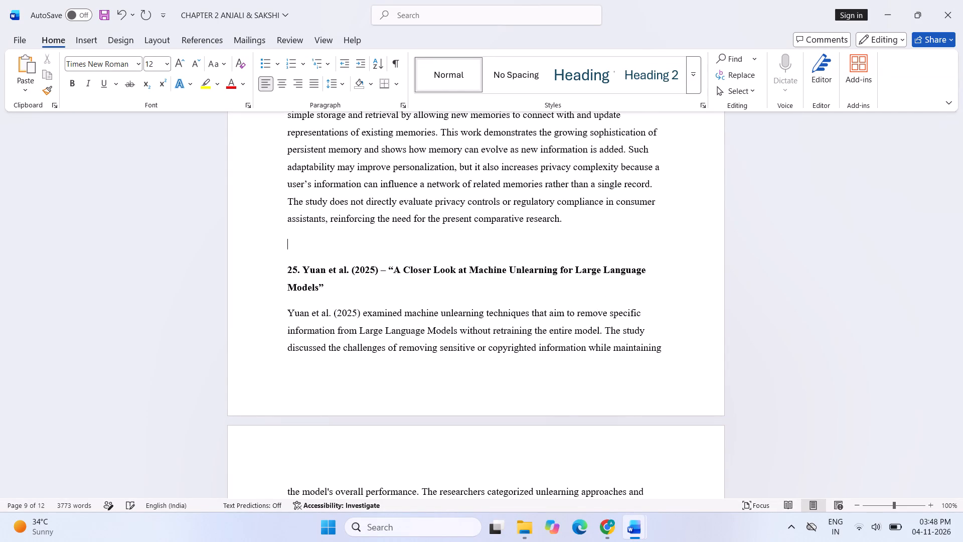
{"action": "key", "text": "ctrl+v"}
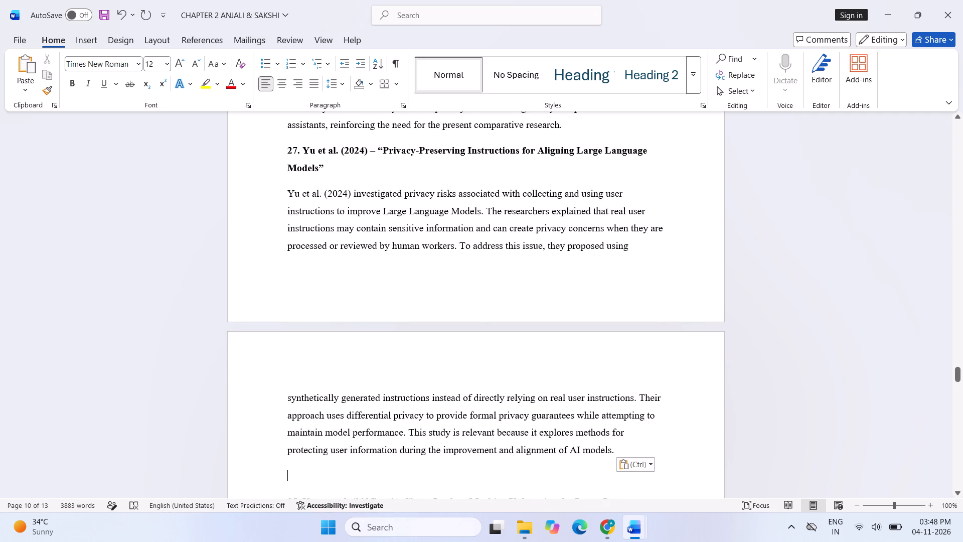
Remove the blank line between entry 27's paragraph and the heading of entry 25, Yuan et al. (2025).
{"action": "scroll", "coordinate": [575, 220], "scroll_direction": "up", "scroll_amount": 1}
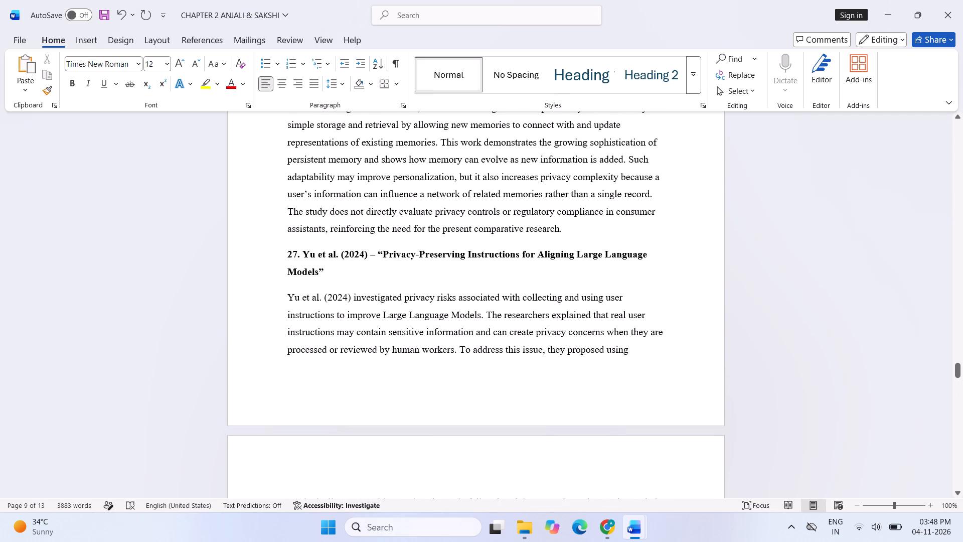
{"action": "scroll", "coordinate": [575, 220], "scroll_direction": "down", "scroll_amount": 3}
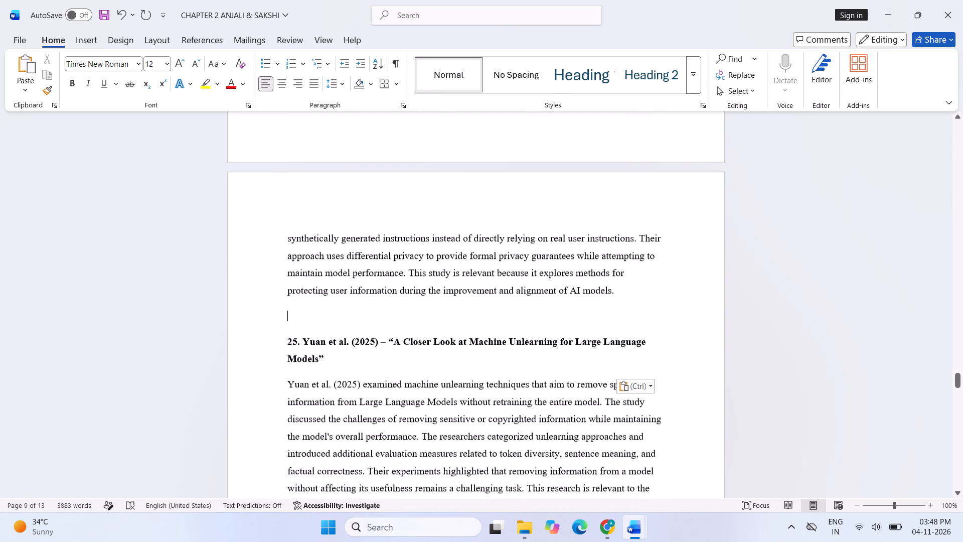
{"action": "scroll", "coordinate": [575, 220], "scroll_direction": "up", "scroll_amount": 2}
{"action": "scroll", "coordinate": [575, 220], "scroll_direction": "down", "scroll_amount": 1}
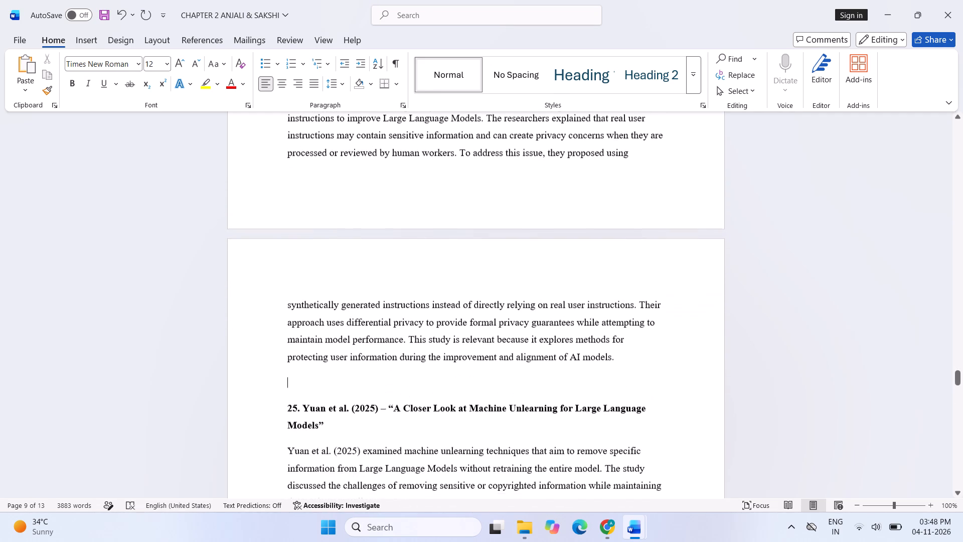
{"action": "scroll", "coordinate": [575, 220], "scroll_direction": "down", "scroll_amount": 1}
{"action": "key", "text": "Down"}
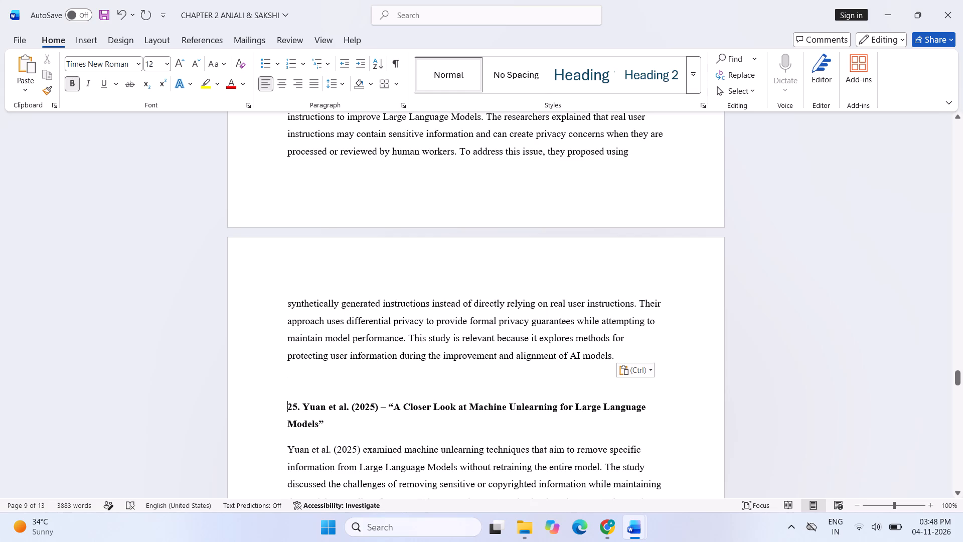
{"action": "key", "text": "BackSpace"}
Remove the blank line above the heading of entry 22, Xu et al. (2025), following entry 26's paragraph.
{"action": "scroll", "coordinate": [369, 346], "scroll_direction": "up", "scroll_amount": 2}
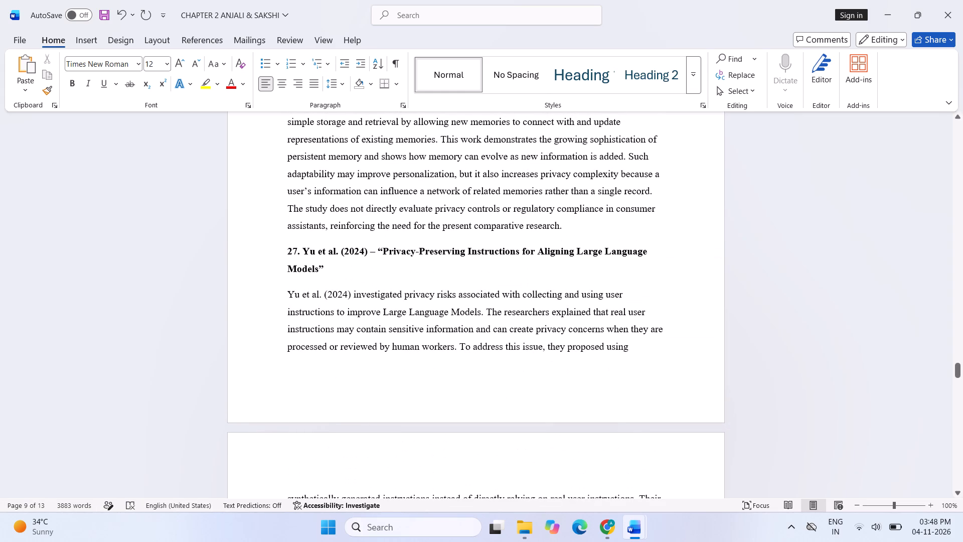
{"action": "scroll", "coordinate": [369, 346], "scroll_direction": "up", "scroll_amount": 2}
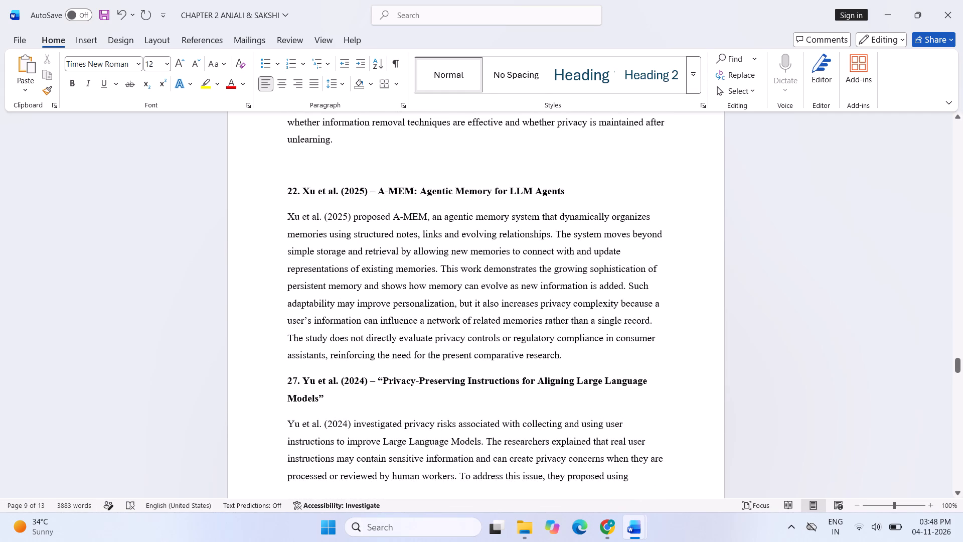
{"action": "left_click", "coordinate": [288, 193]}
{"action": "key", "text": "BackSpace"}
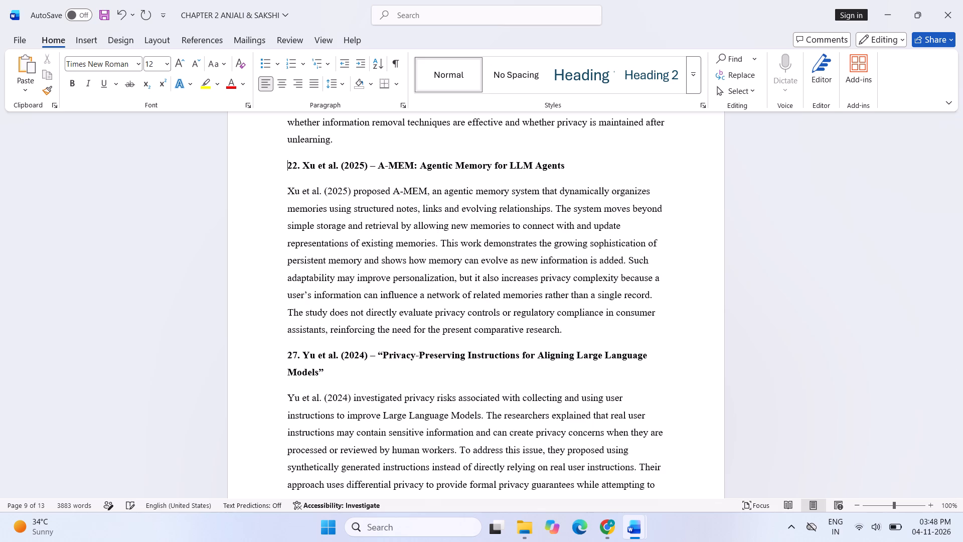
Review the order and spacing of the entries from the start of section 2.3 down to the Research Gap heading.
{"action": "scroll", "coordinate": [288, 193], "scroll_direction": "up", "scroll_amount": 2}
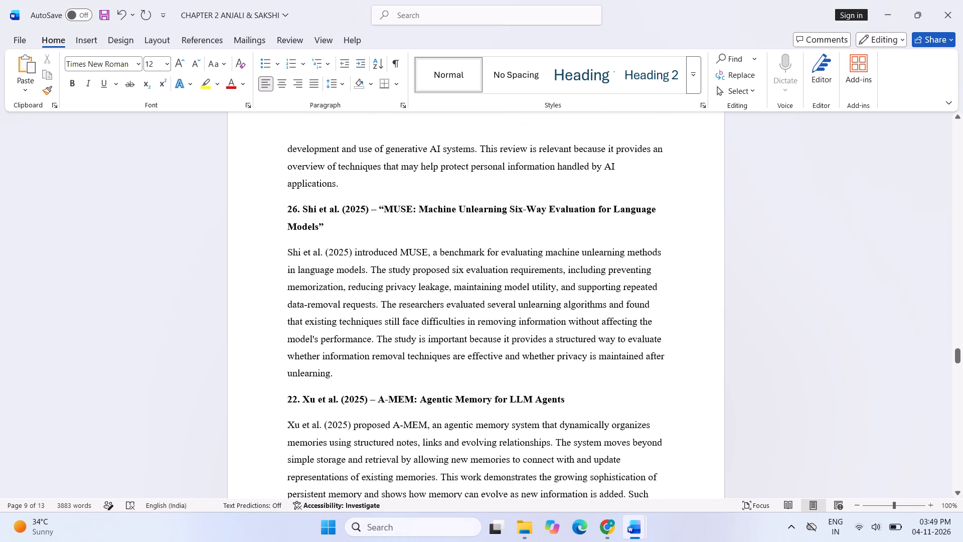
{"action": "scroll", "coordinate": [288, 193], "scroll_direction": "down", "scroll_amount": 1}
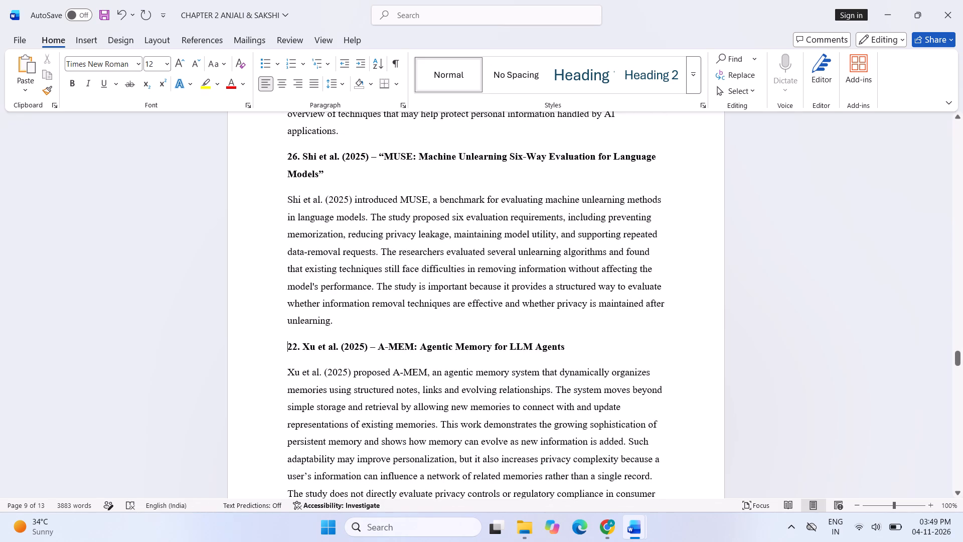
{"action": "scroll", "coordinate": [288, 193], "scroll_direction": "up", "scroll_amount": 3}
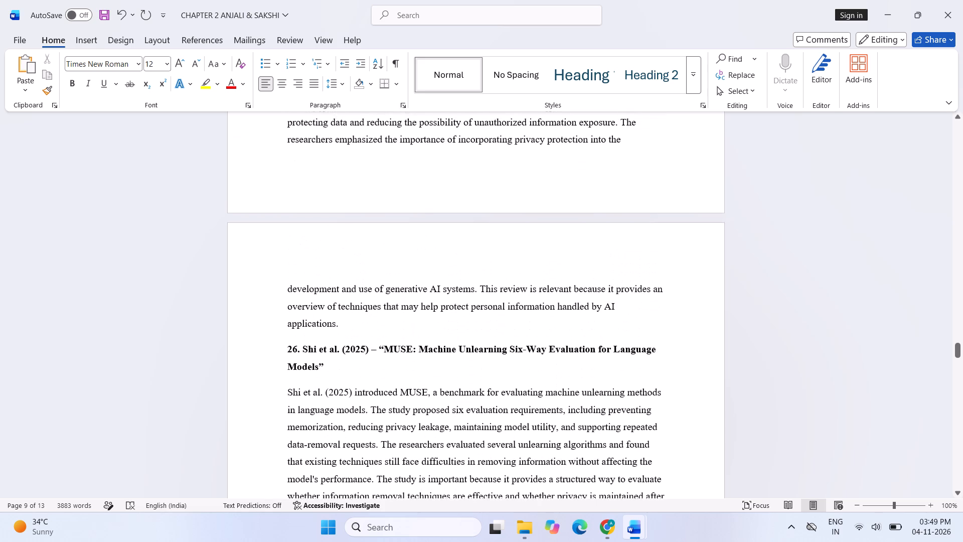
{"action": "scroll", "coordinate": [288, 193], "scroll_direction": "up", "scroll_amount": 1}
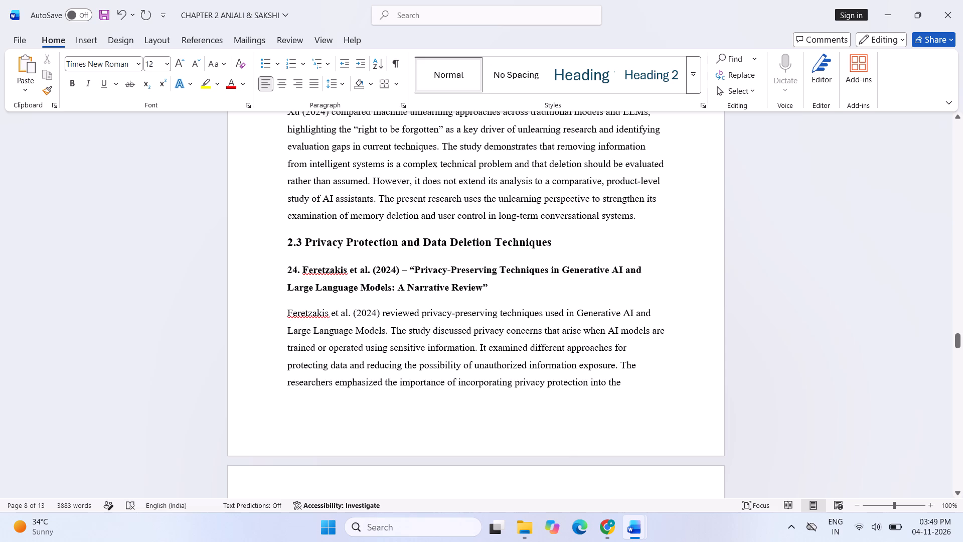
{"action": "scroll", "coordinate": [523, 402], "scroll_direction": "down", "scroll_amount": 4}
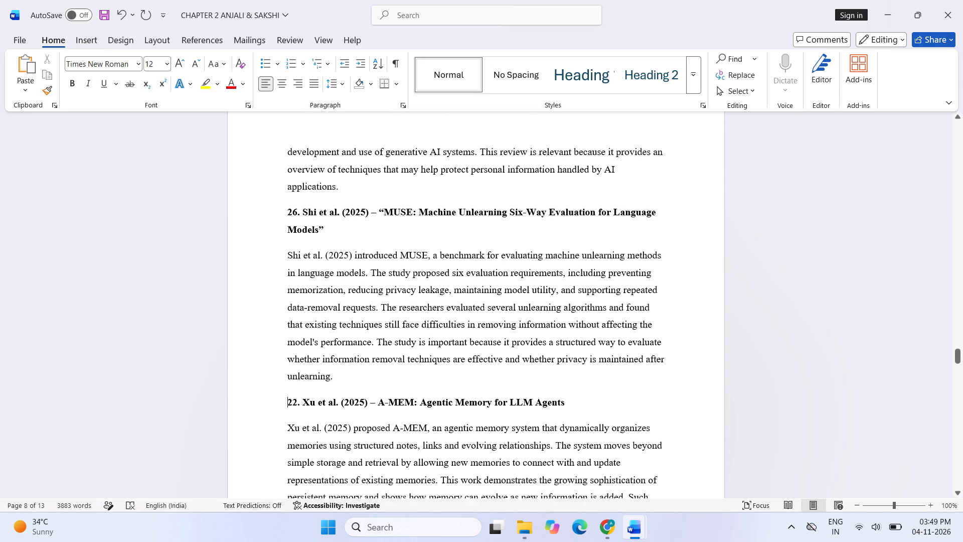
{"action": "scroll", "coordinate": [523, 402], "scroll_direction": "down", "scroll_amount": 4}
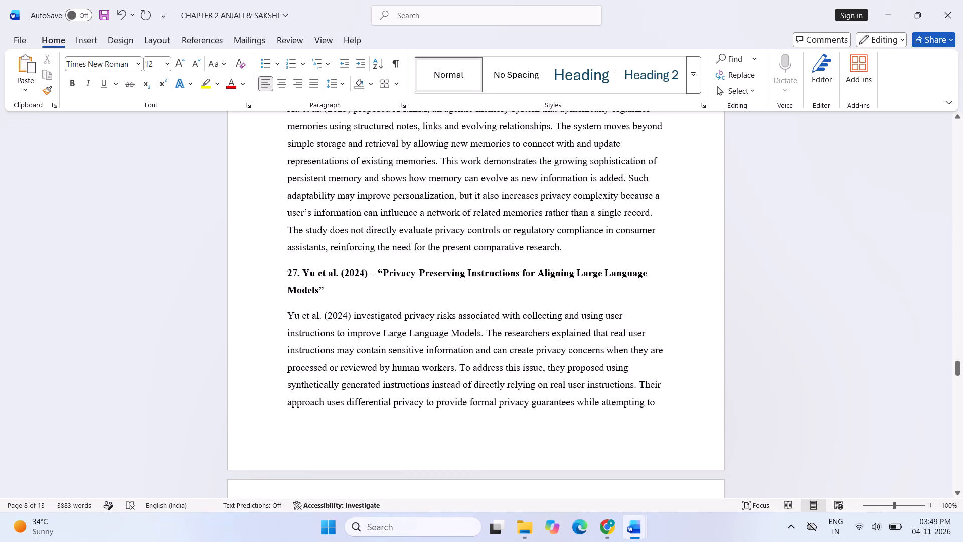
{"action": "scroll", "coordinate": [523, 402], "scroll_direction": "down", "scroll_amount": 4}
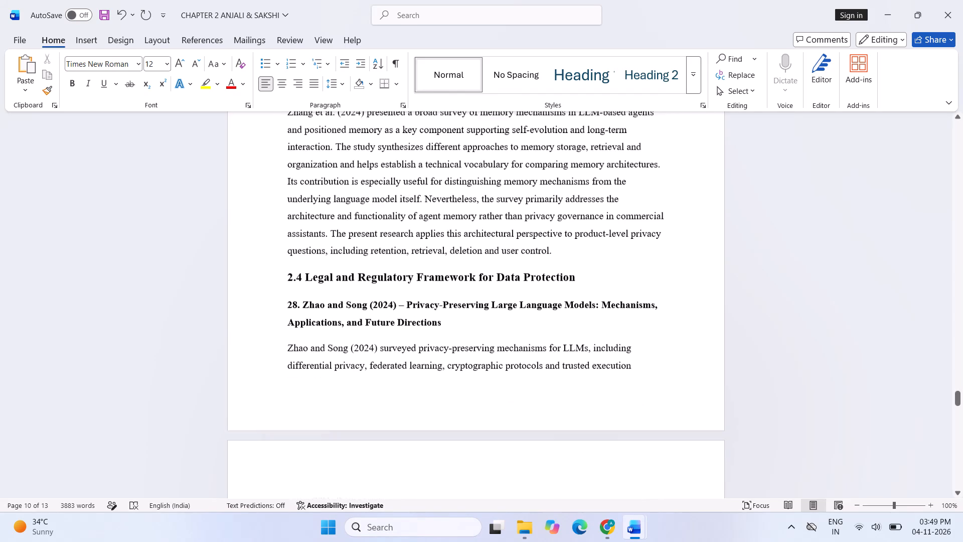
{"action": "scroll", "coordinate": [523, 402], "scroll_direction": "down", "scroll_amount": 2}
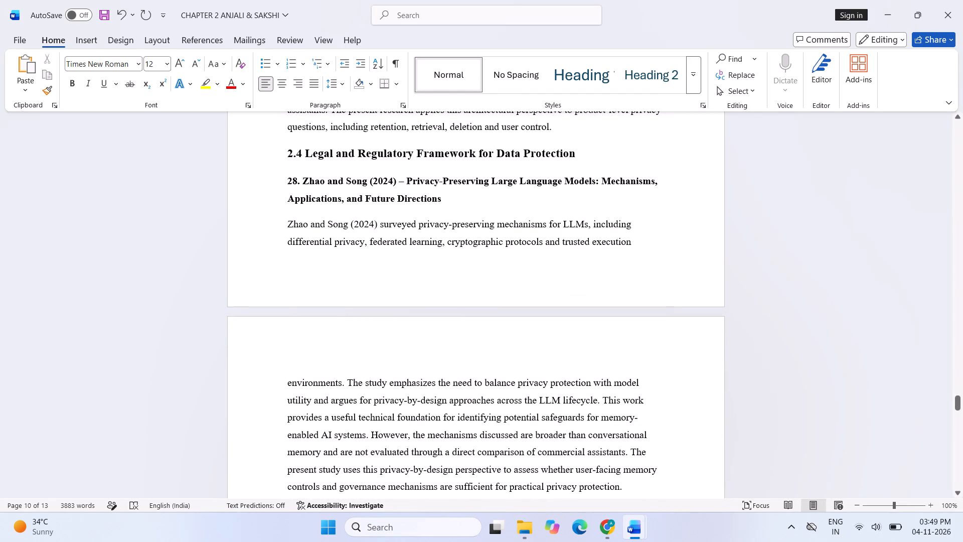
{"action": "scroll", "coordinate": [523, 402], "scroll_direction": "down", "scroll_amount": 1}
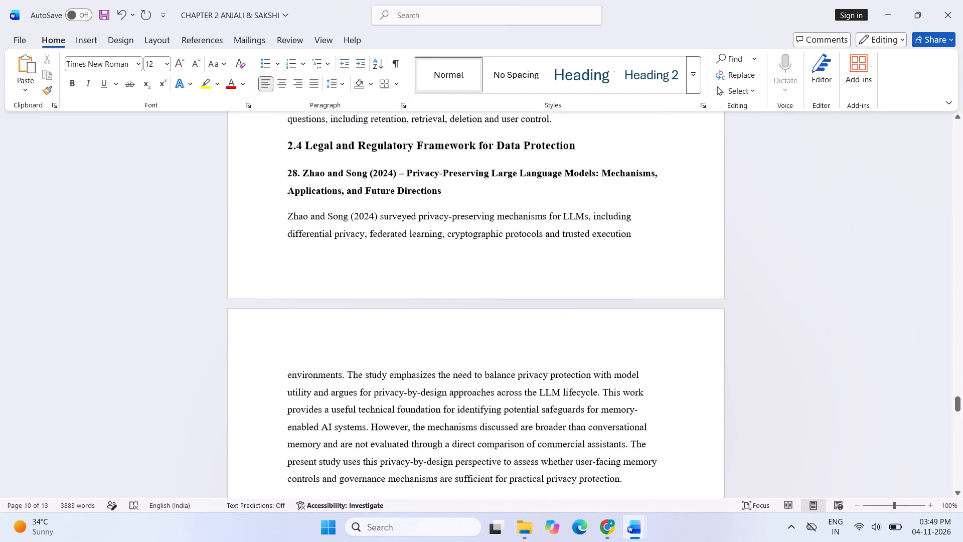
{"action": "scroll", "coordinate": [523, 402], "scroll_direction": "down", "scroll_amount": 4}
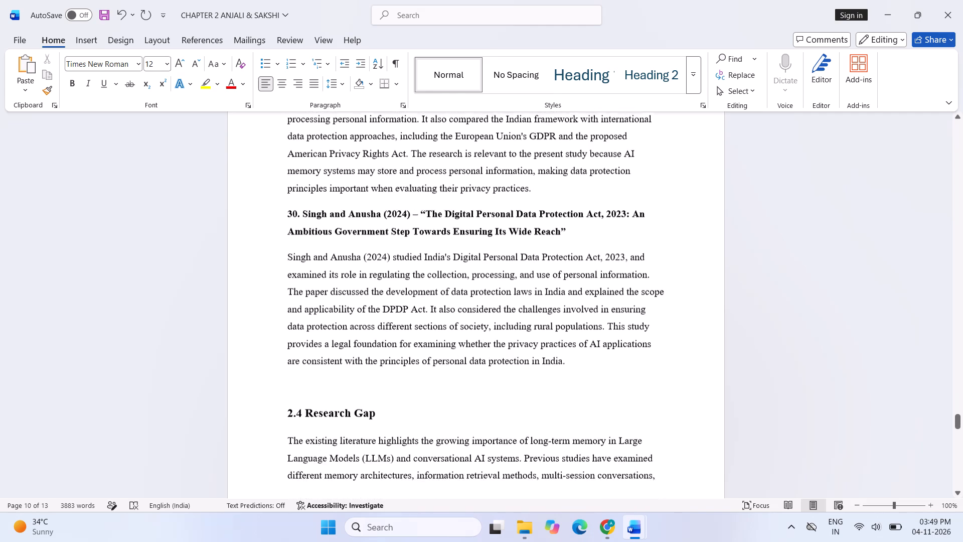
Move entry 29, Naithani (2025), with its heading and paragraph, directly under the section 2.4 Legal and Regulatory Framework heading, before entry 28.
{"action": "scroll", "coordinate": [523, 402], "scroll_direction": "up", "scroll_amount": 3}
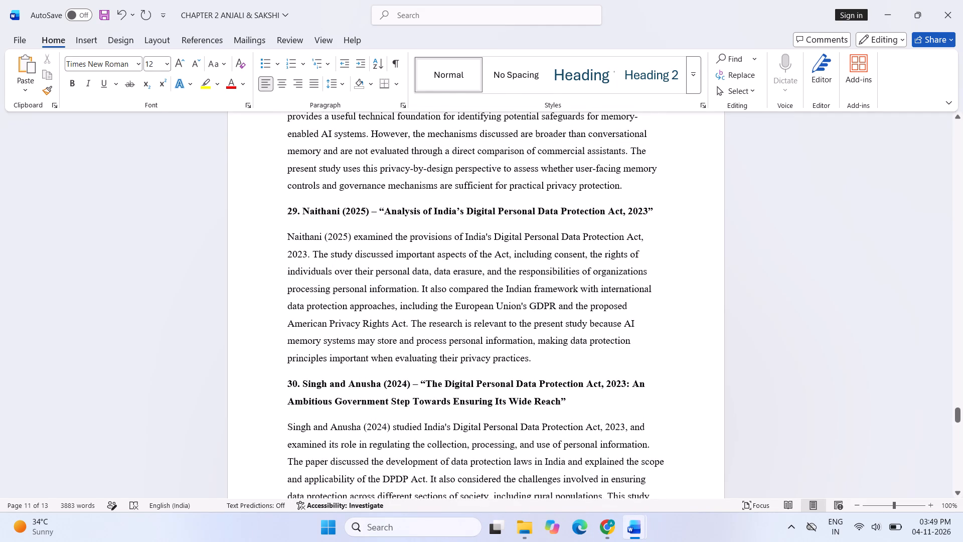
{"action": "left_click_drag", "start_coordinate": [532, 362], "coordinate": [283, 217]}
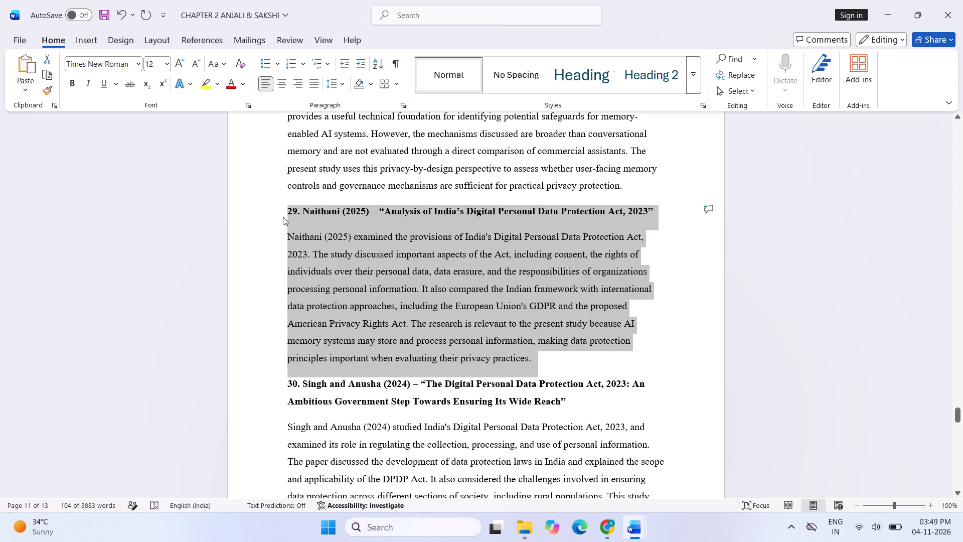
{"action": "key", "text": "ctrl+x"}
{"action": "scroll", "coordinate": [283, 217], "scroll_direction": "up", "scroll_amount": 2}
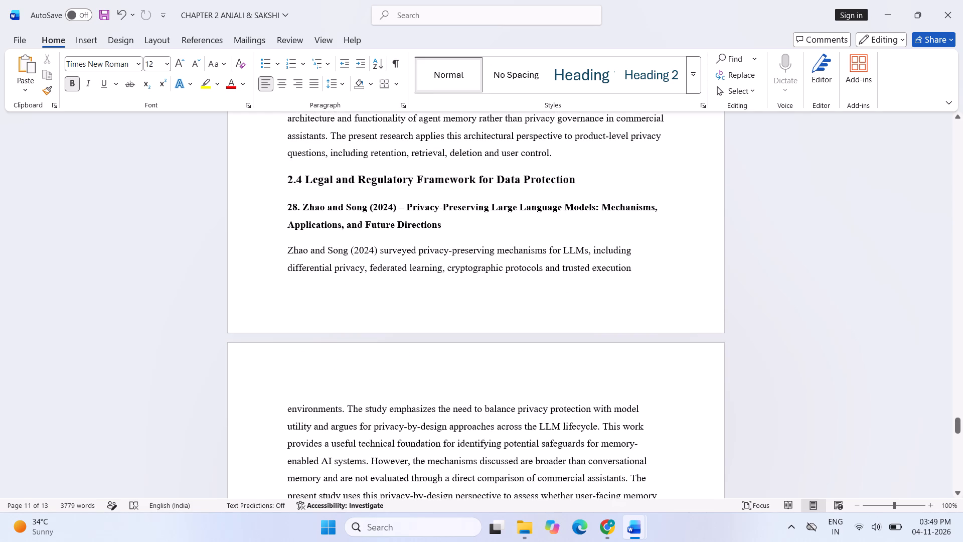
{"action": "left_click", "coordinate": [286, 202]}
{"action": "key", "text": "ctrl+v"}
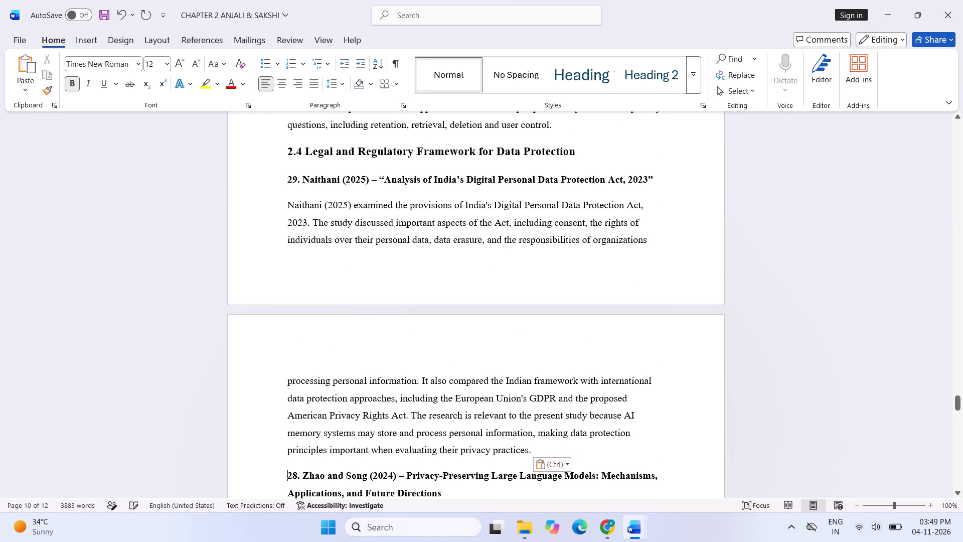
Move entry 30, Singh and Anusha (2024), with its heading and paragraph, to a new line directly after entry 29's paragraph.
{"action": "scroll", "coordinate": [286, 202], "scroll_direction": "right", "scroll_amount": 1}
{"action": "scroll", "coordinate": [227, 254], "scroll_direction": "down", "scroll_amount": 1}
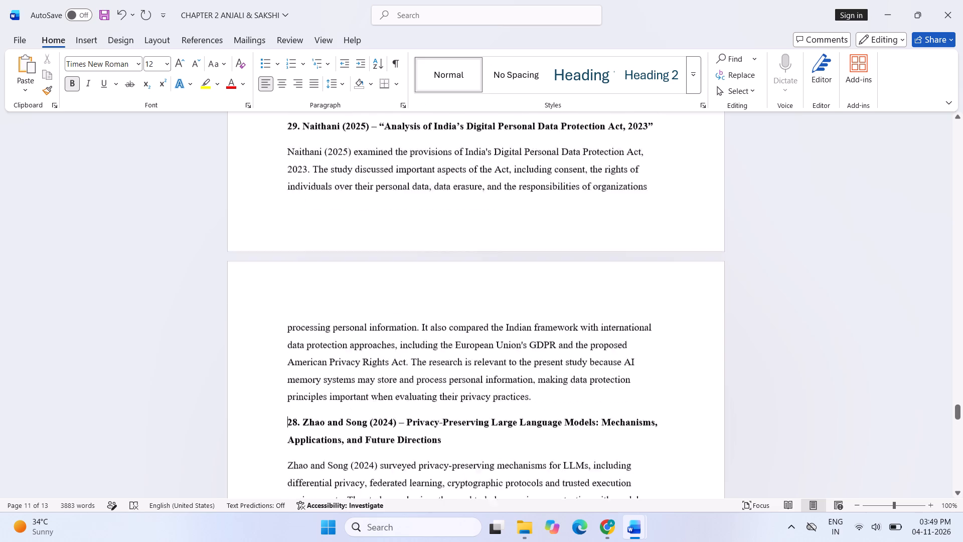
{"action": "scroll", "coordinate": [227, 254], "scroll_direction": "down", "scroll_amount": 2}
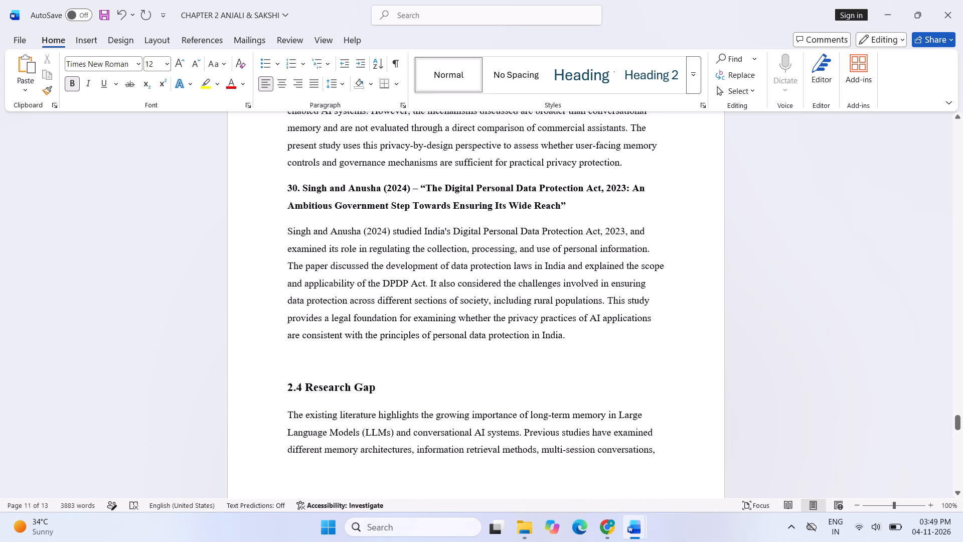
{"action": "left_click_drag", "start_coordinate": [567, 340], "coordinate": [283, 219]}
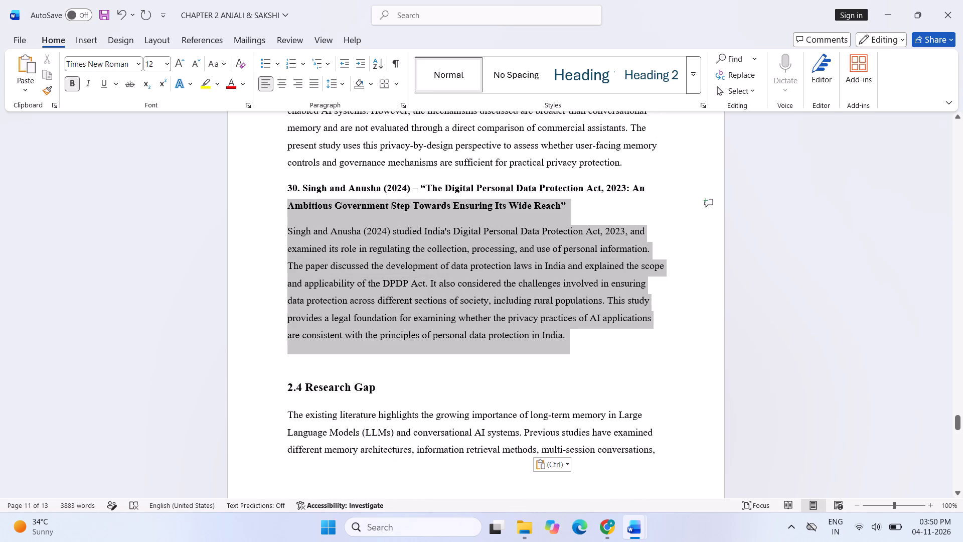
{"action": "left_click_drag", "start_coordinate": [283, 219], "coordinate": [272, 189]}
{"action": "key", "text": "ctrl+x"}
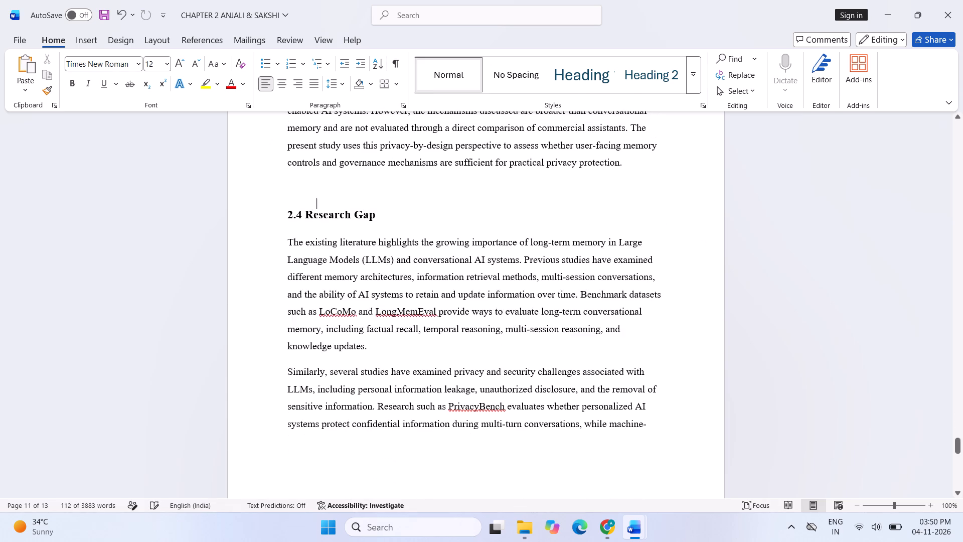
{"action": "scroll", "coordinate": [272, 189], "scroll_direction": "up", "scroll_amount": 4}
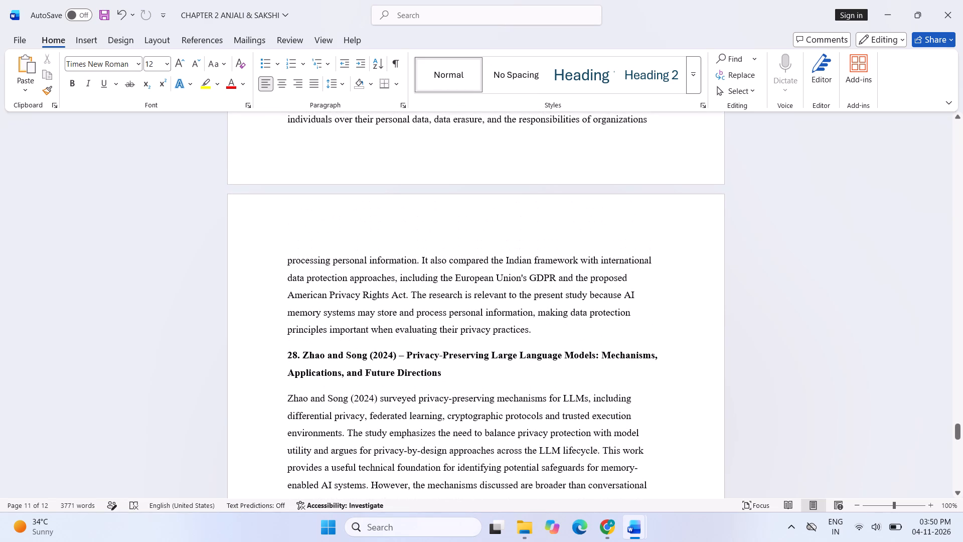
{"action": "left_click", "coordinate": [540, 336]}
{"action": "key", "text": "Return"}
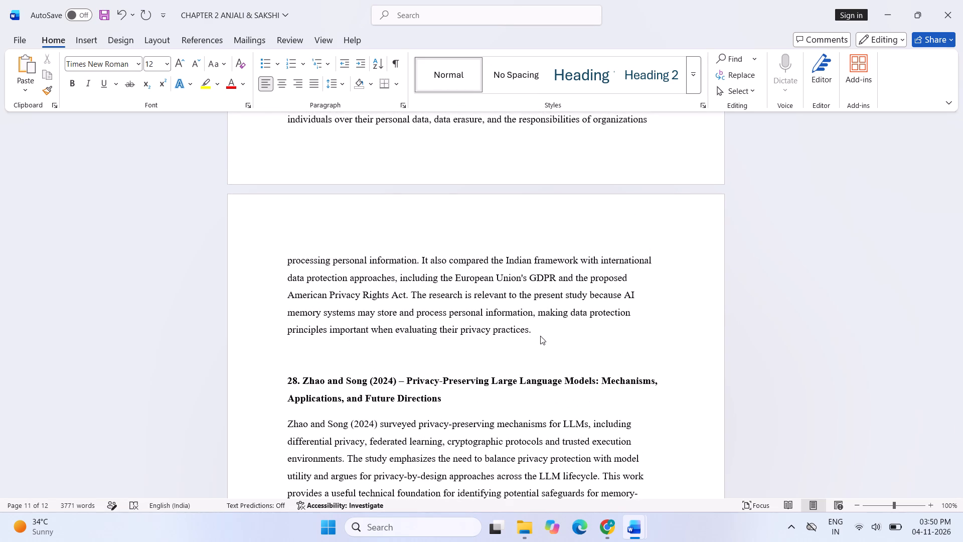
{"action": "key", "text": "ctrl+v"}
Remove the blank line between entry 30's paragraph and the heading of entry 28, Zhao and Song (2024).
{"action": "scroll", "coordinate": [540, 336], "scroll_direction": "down", "scroll_amount": 1}
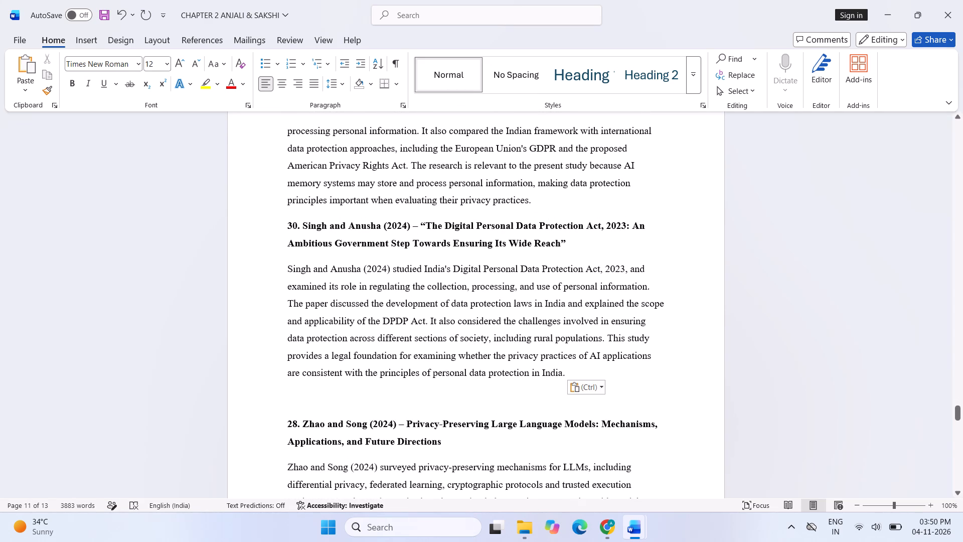
{"action": "key", "text": "Down"}
{"action": "key", "text": "BackSpace"}
Check the order and spacing of the entries from the section 2.4 Legal and Regulatory Framework heading down to the Research Gap heading.
{"action": "scroll", "coordinate": [540, 336], "scroll_direction": "up", "scroll_amount": 3}
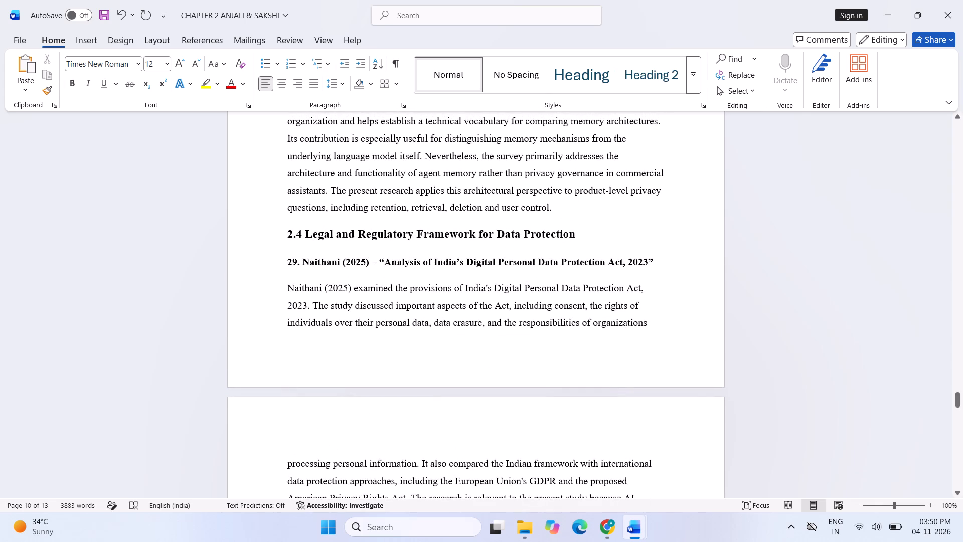
{"action": "scroll", "coordinate": [540, 336], "scroll_direction": "down", "scroll_amount": 4}
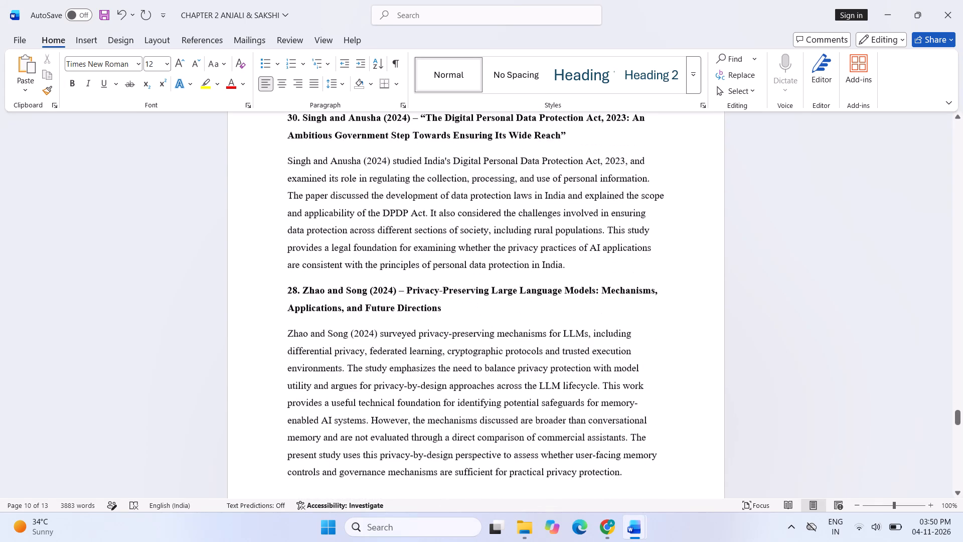
{"action": "scroll", "coordinate": [540, 336], "scroll_direction": "down", "scroll_amount": 2}
{"action": "scroll", "coordinate": [540, 336], "scroll_direction": "up", "scroll_amount": 1}
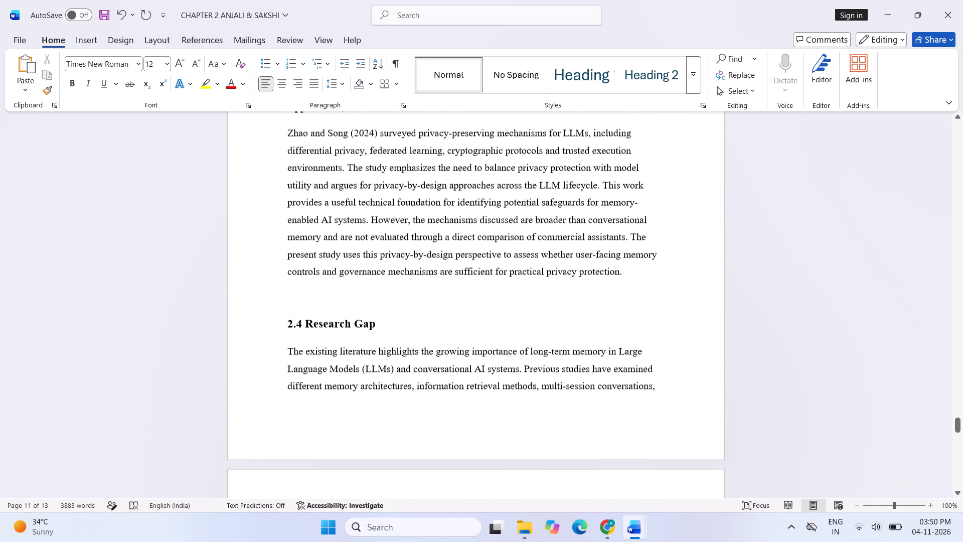
{"action": "scroll", "coordinate": [540, 336], "scroll_direction": "up", "scroll_amount": 1}
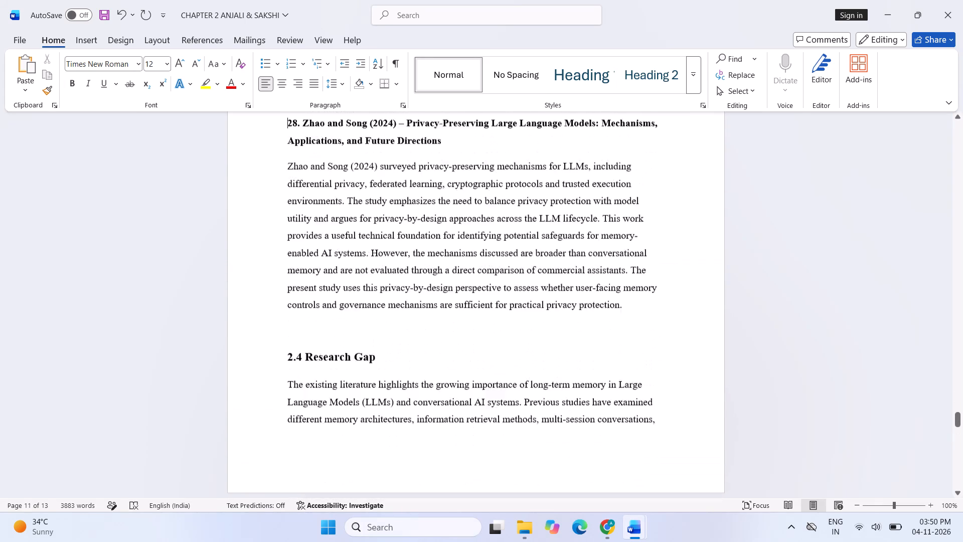
Justify the three introductory paragraphs between the LITERATURE REVIEW title and the section 2.1 heading.
{"action": "scroll", "coordinate": [540, 336], "scroll_direction": "up", "scroll_amount": 6}
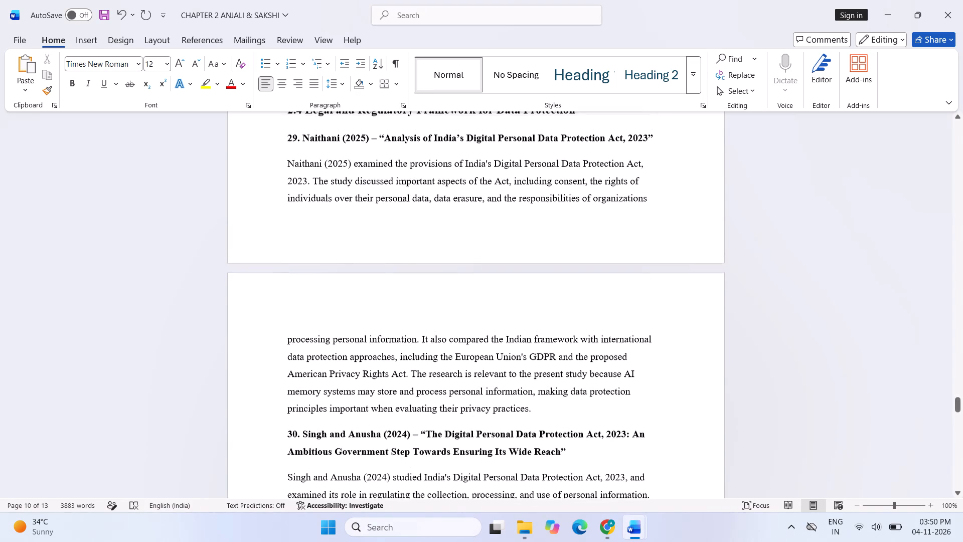
{"action": "scroll", "coordinate": [540, 336], "scroll_direction": "up", "scroll_amount": 17}
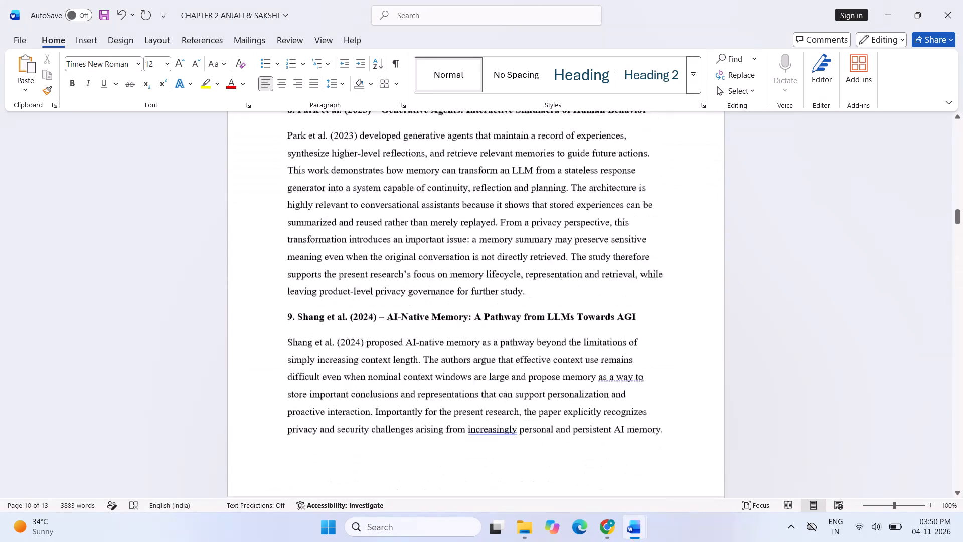
{"action": "scroll", "coordinate": [540, 336], "scroll_direction": "up", "scroll_amount": 9}
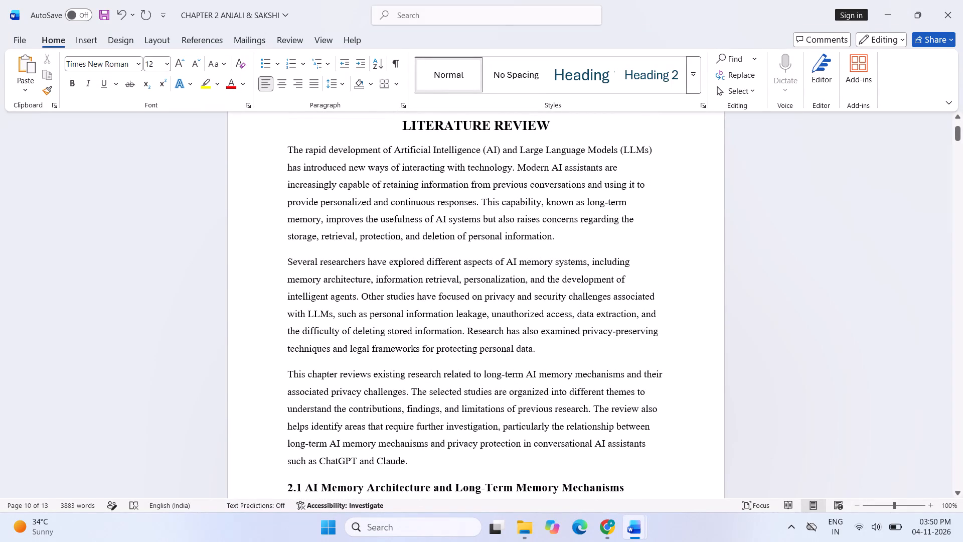
{"action": "left_click_drag", "start_coordinate": [287, 146], "coordinate": [426, 446]}
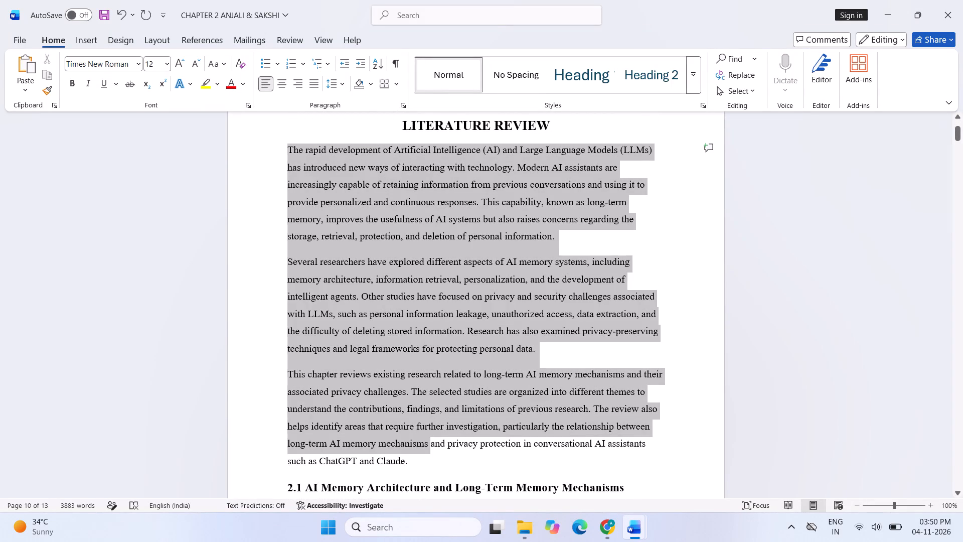
{"action": "left_click_drag", "start_coordinate": [426, 446], "coordinate": [430, 459]}
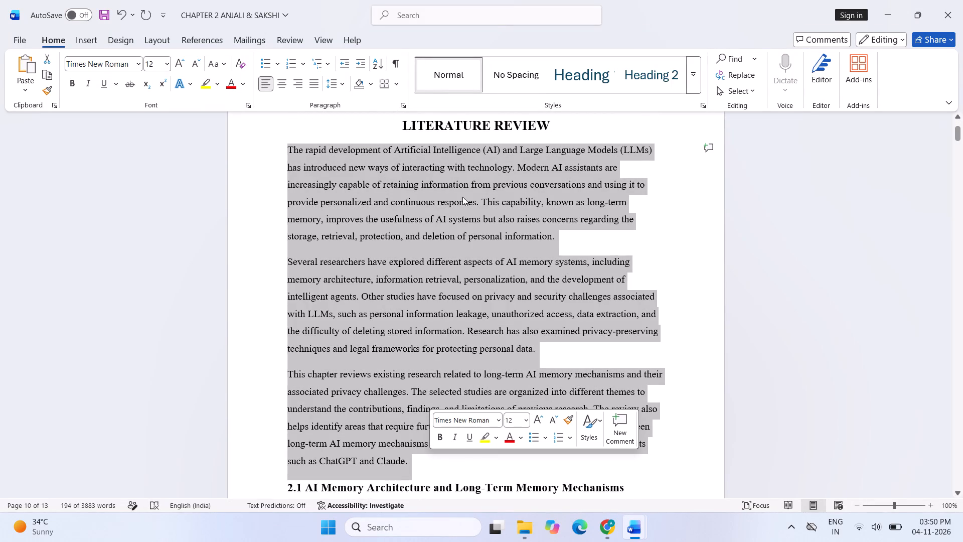
{"action": "left_click", "coordinate": [310, 85]}
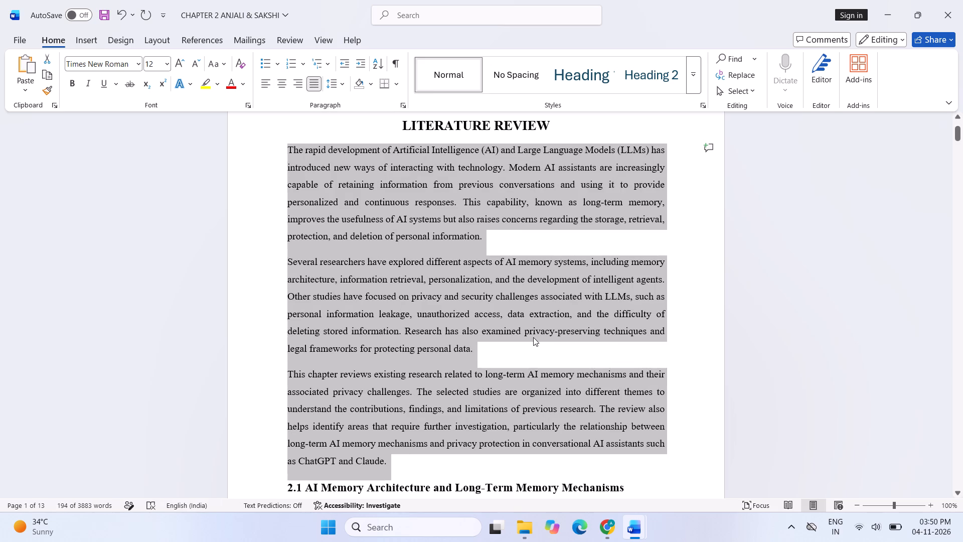
{"action": "left_click", "coordinate": [533, 337]}
Justify the heading and paragraph of entry 1, Chen et al. (2025), in section 2.1.
{"action": "scroll", "coordinate": [533, 337], "scroll_direction": "down", "scroll_amount": 2}
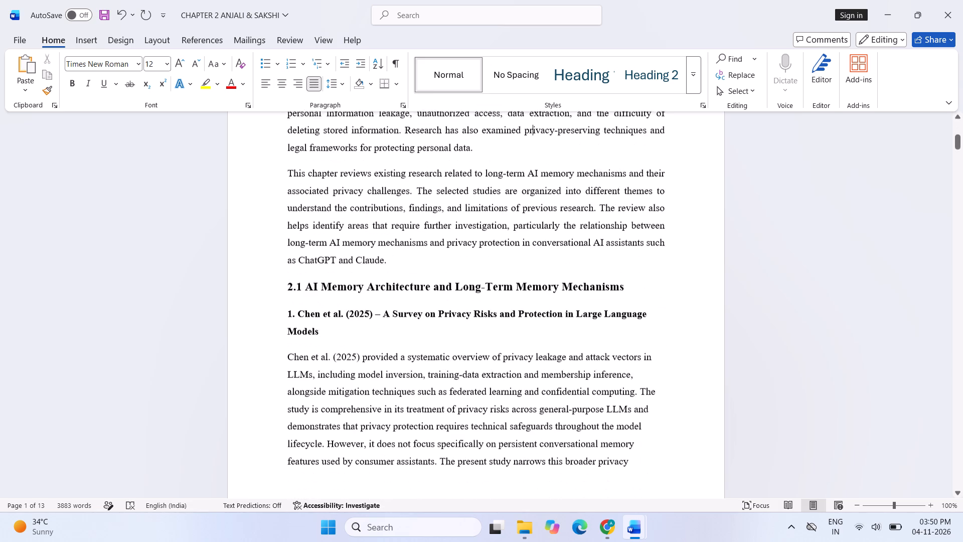
{"action": "scroll", "coordinate": [533, 337], "scroll_direction": "down", "scroll_amount": 2}
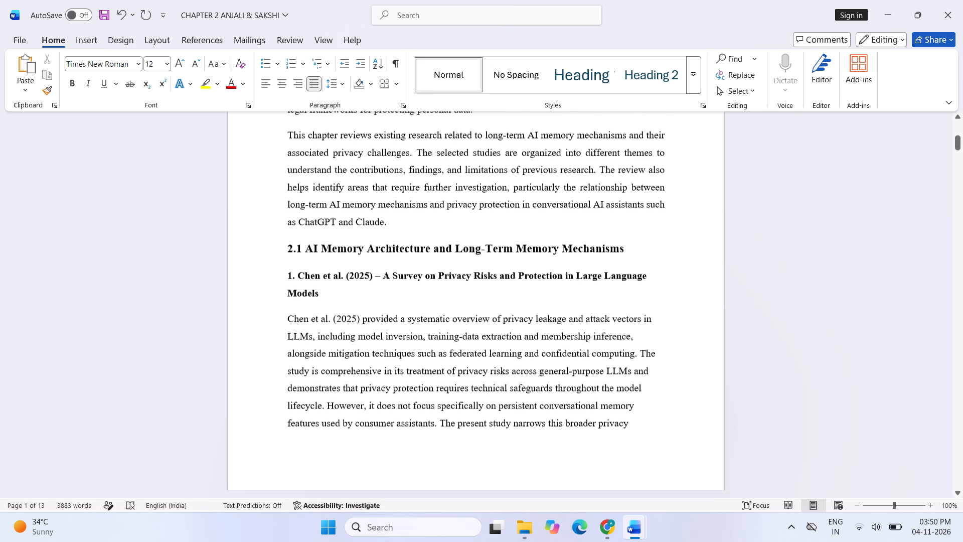
{"action": "scroll", "coordinate": [533, 337], "scroll_direction": "down", "scroll_amount": 1}
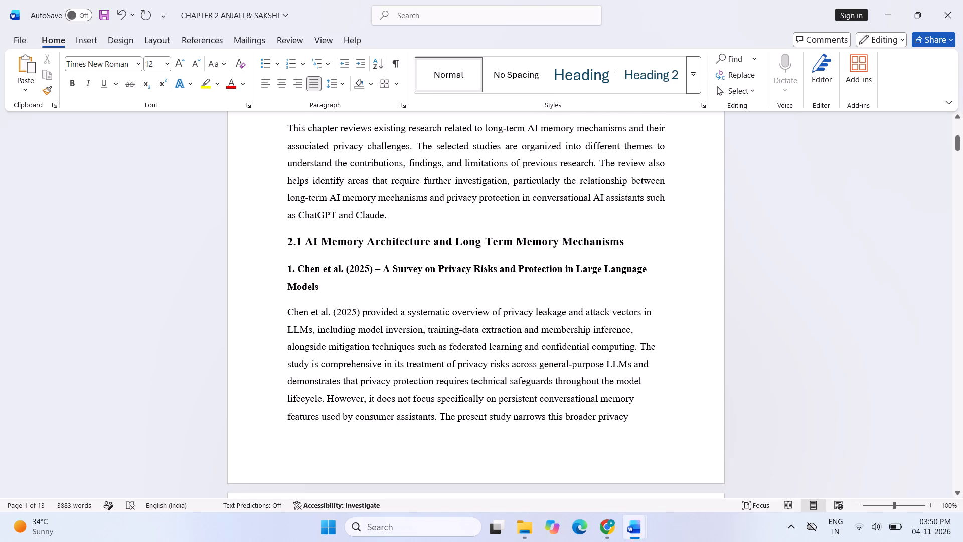
{"action": "scroll", "coordinate": [286, 275], "scroll_direction": "down", "scroll_amount": 1}
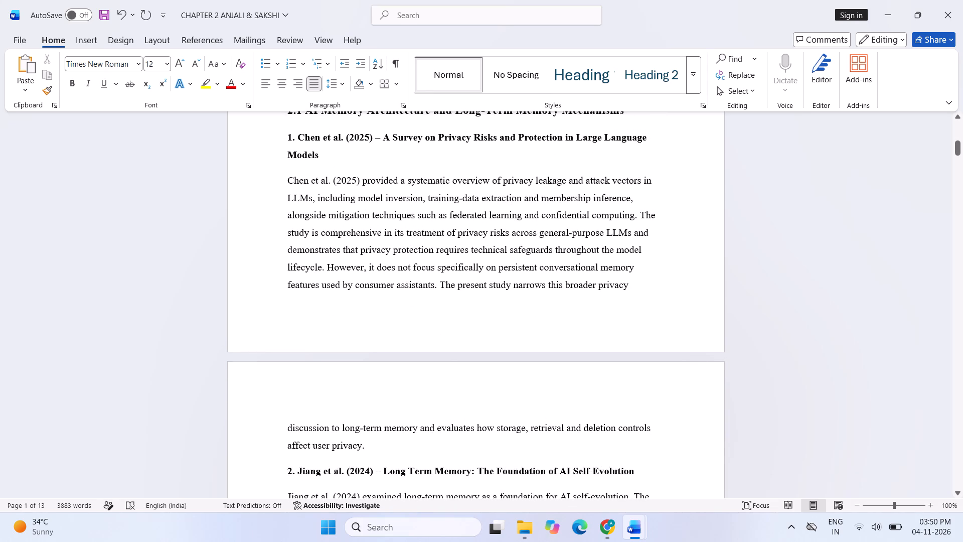
{"action": "left_click_drag", "start_coordinate": [285, 137], "coordinate": [375, 435]}
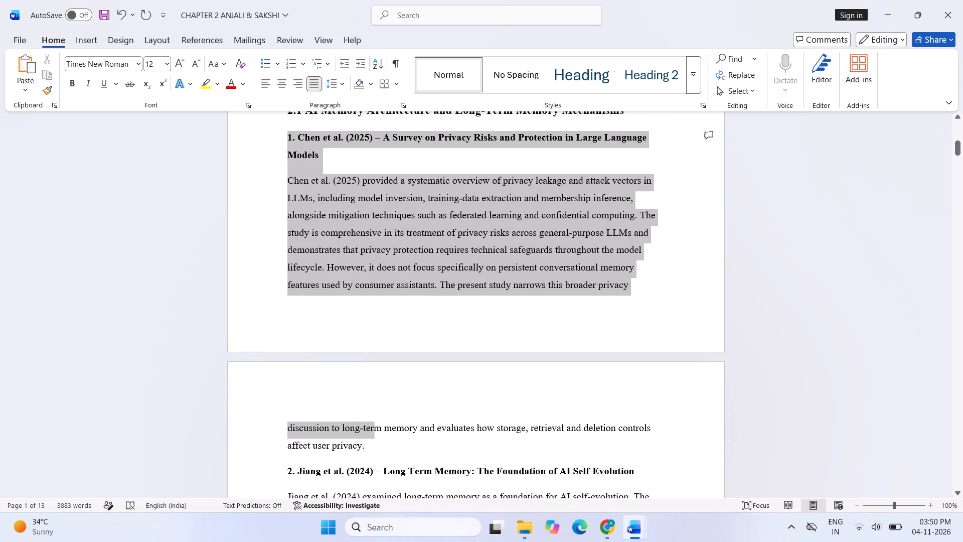
{"action": "left_click_drag", "start_coordinate": [375, 435], "coordinate": [369, 411]}
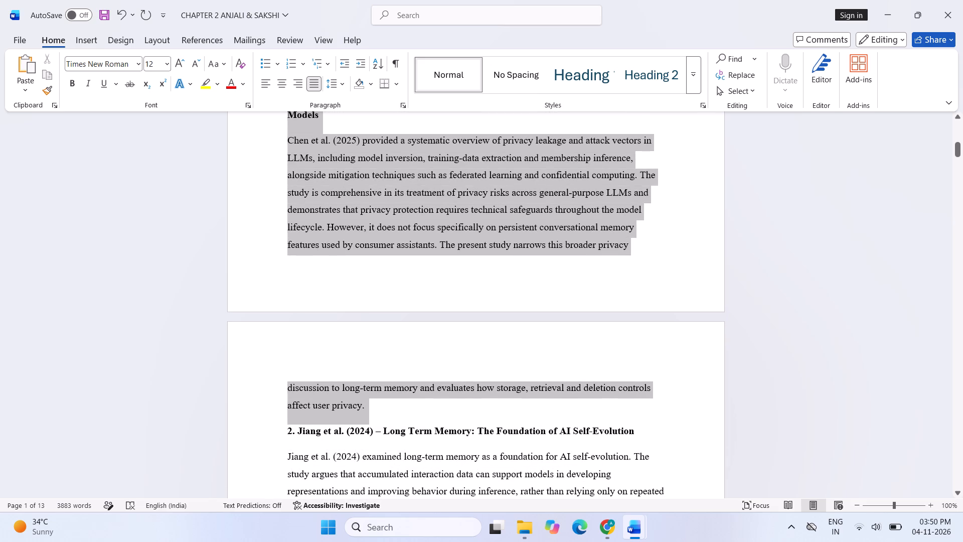
{"action": "left_click_drag", "start_coordinate": [369, 411], "coordinate": [369, 412]}
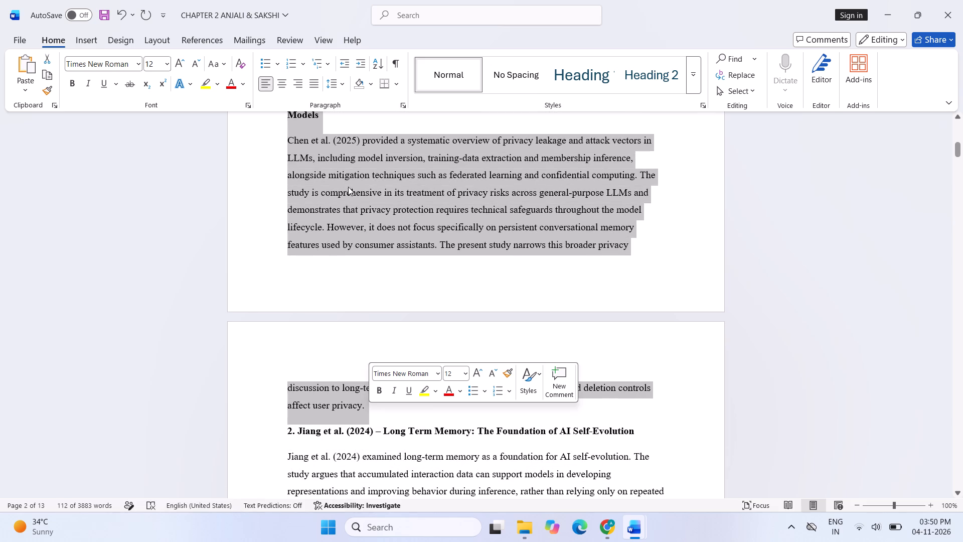
{"action": "left_click", "coordinate": [313, 81]}
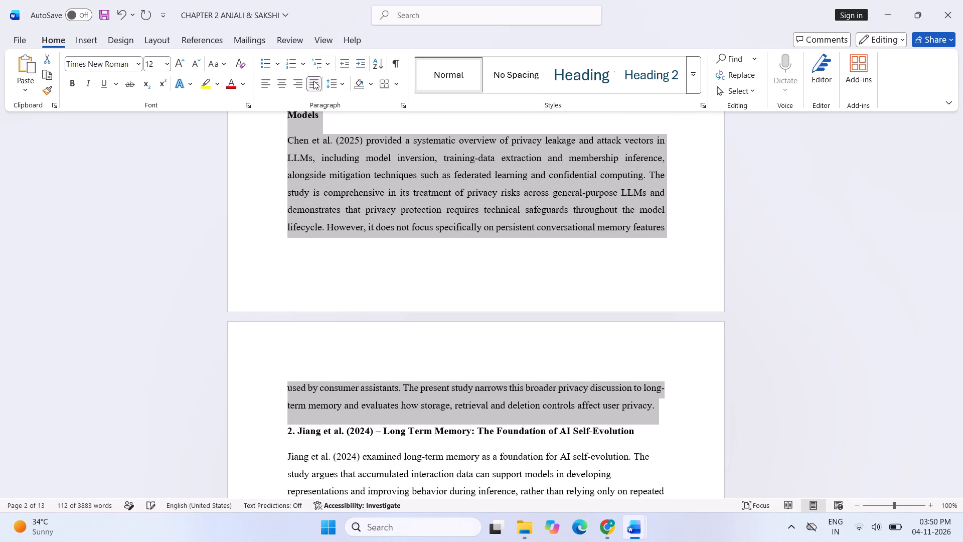
Justify all text from the heading of entry 2, Jiang et al. (2024), through the end of the document.
{"action": "scroll", "coordinate": [349, 157], "scroll_direction": "up", "scroll_amount": 1}
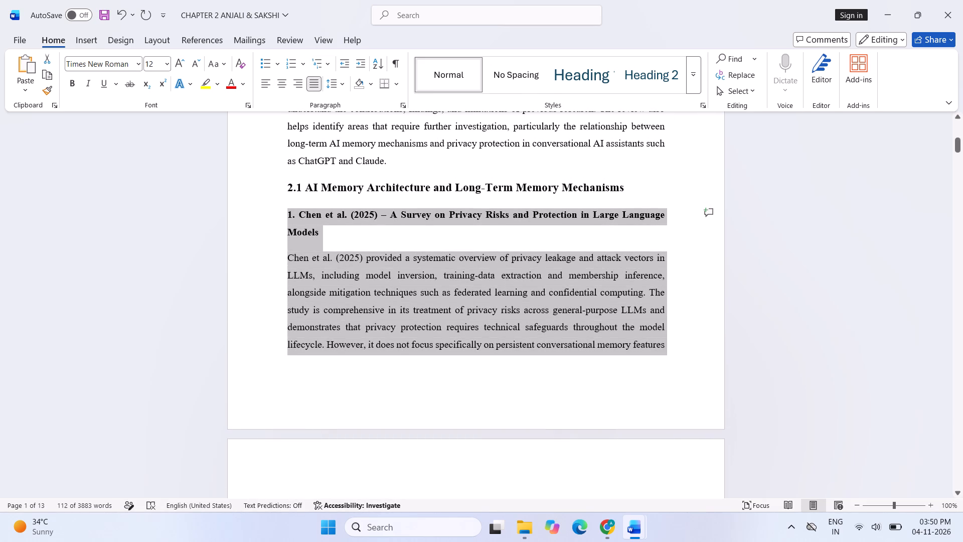
{"action": "scroll", "coordinate": [349, 157], "scroll_direction": "down", "scroll_amount": 2}
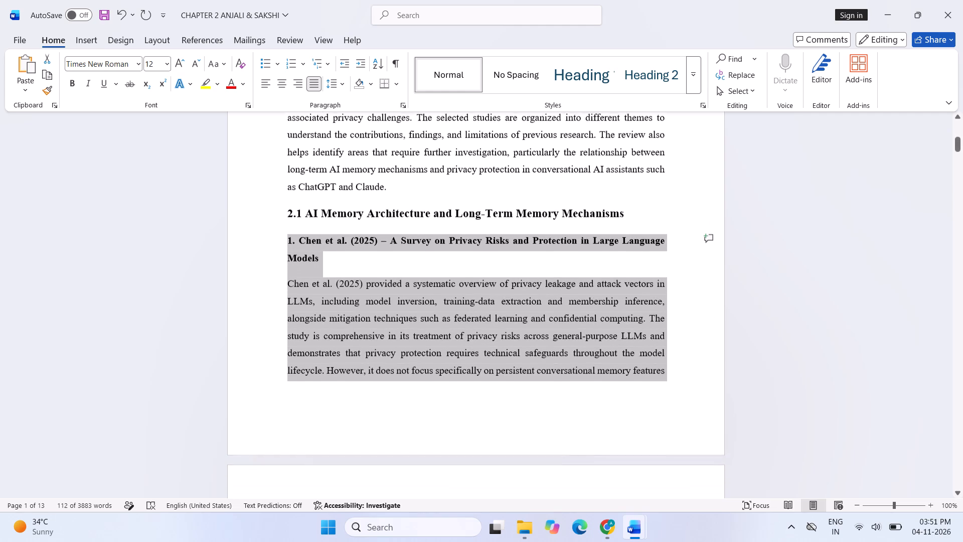
{"action": "scroll", "coordinate": [349, 157], "scroll_direction": "down", "scroll_amount": 3}
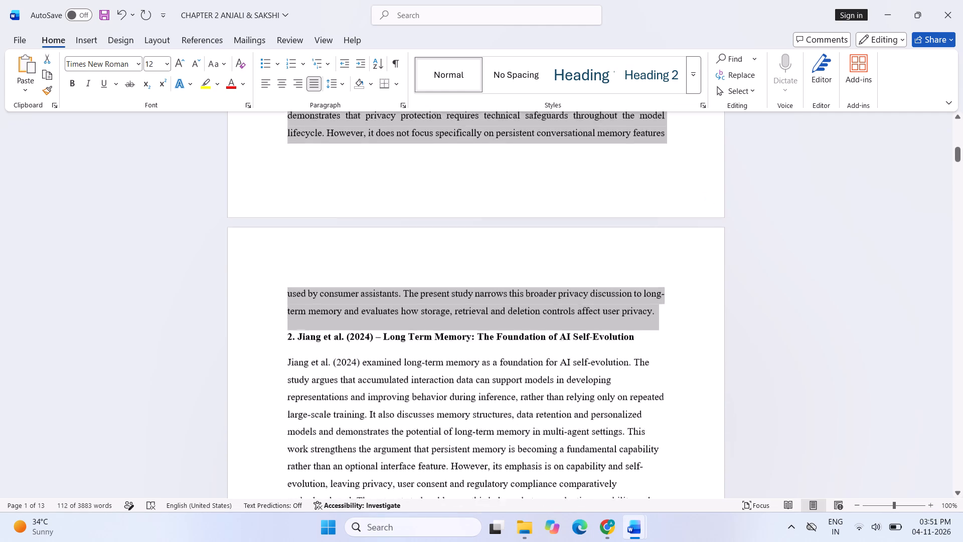
{"action": "scroll", "coordinate": [349, 157], "scroll_direction": "down", "scroll_amount": 1}
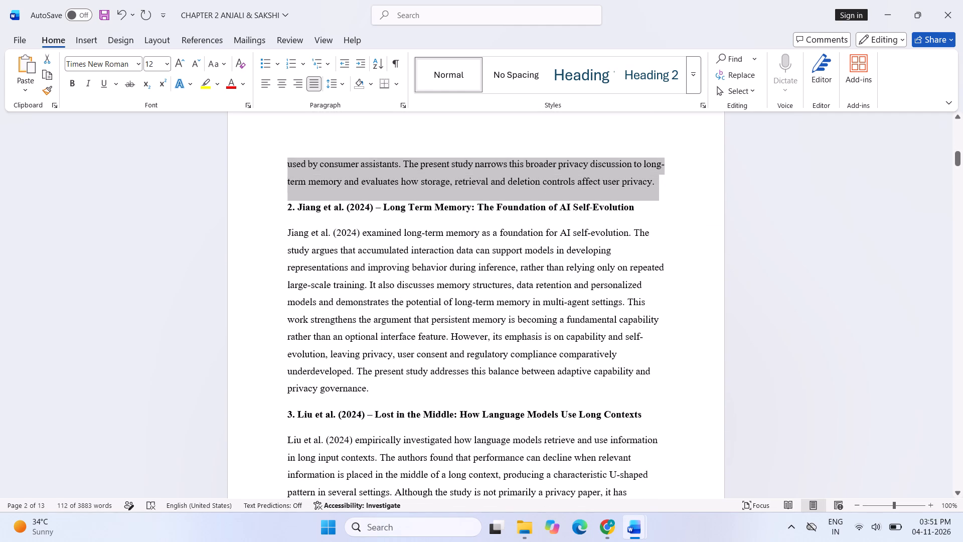
{"action": "left_click_drag", "start_coordinate": [285, 209], "coordinate": [389, 496]}
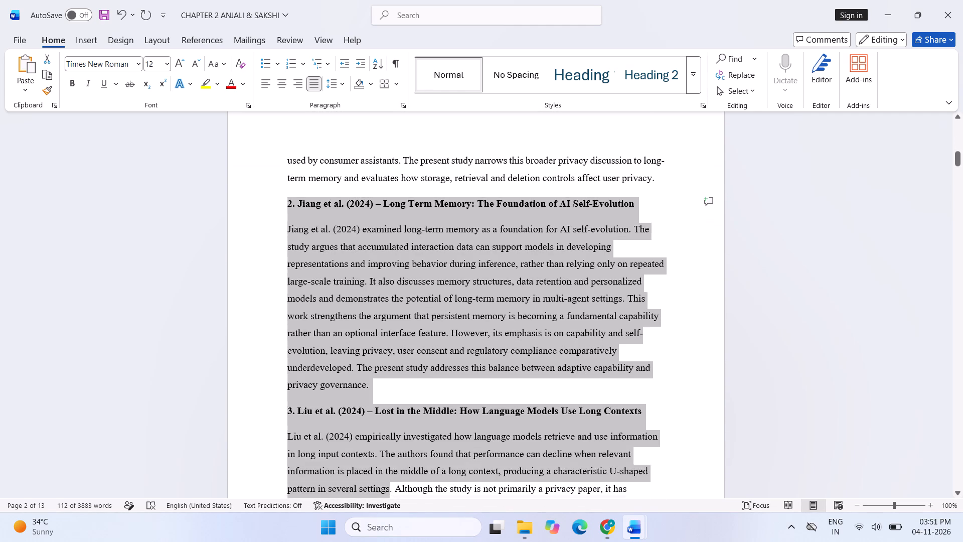
{"action": "left_click_drag", "start_coordinate": [389, 496], "coordinate": [380, 479]}
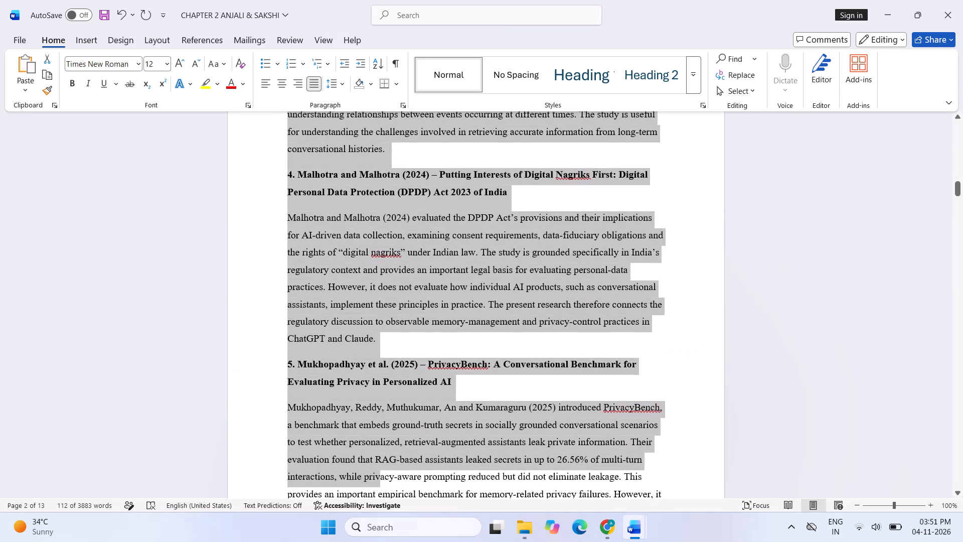
{"action": "left_click_drag", "start_coordinate": [380, 479], "coordinate": [371, 498]}
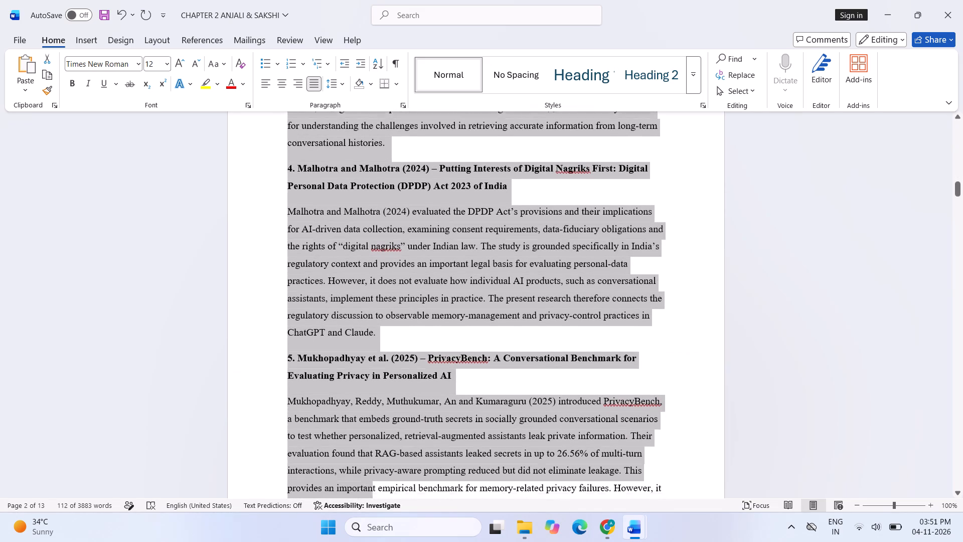
{"action": "left_click_drag", "start_coordinate": [371, 498], "coordinate": [373, 499]}
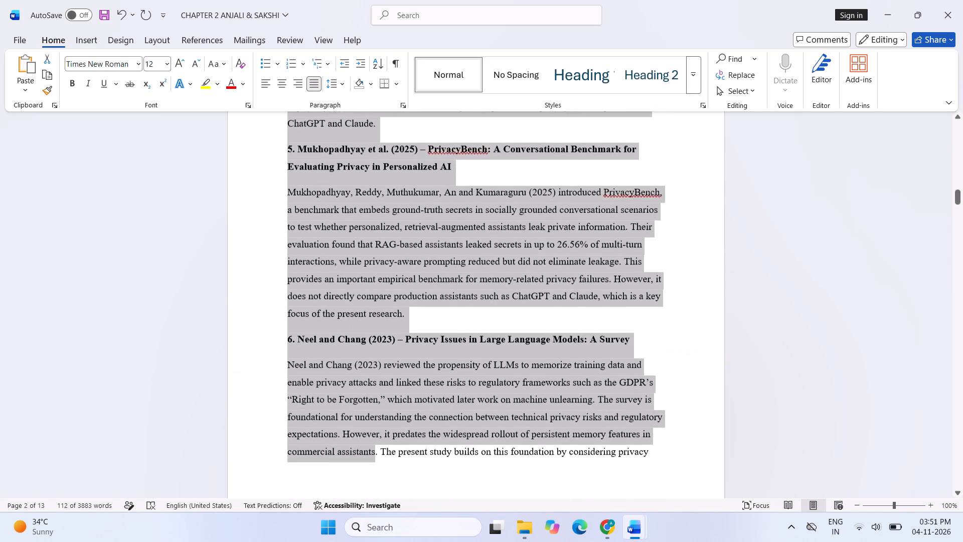
{"action": "left_click_drag", "start_coordinate": [373, 499], "coordinate": [406, 504]}
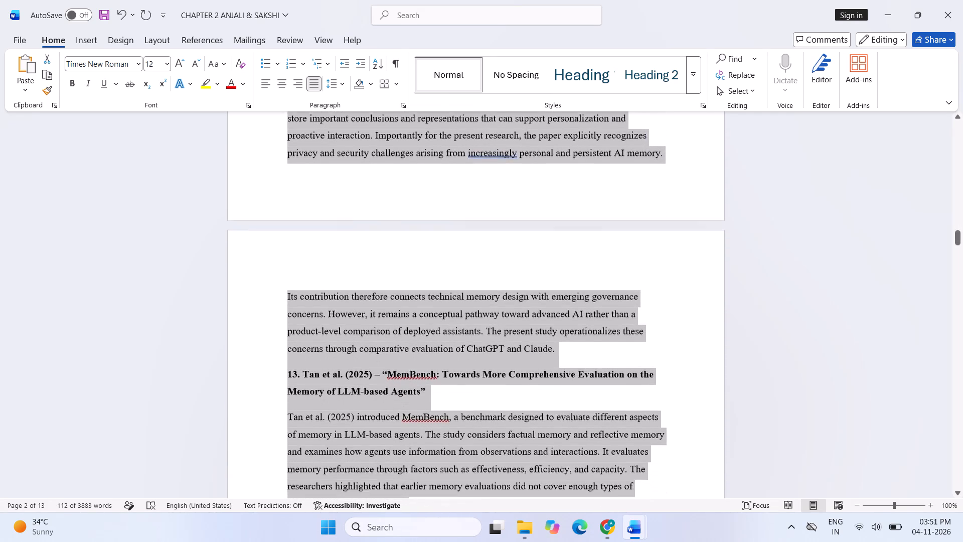
{"action": "left_click_drag", "start_coordinate": [406, 504], "coordinate": [406, 541]}
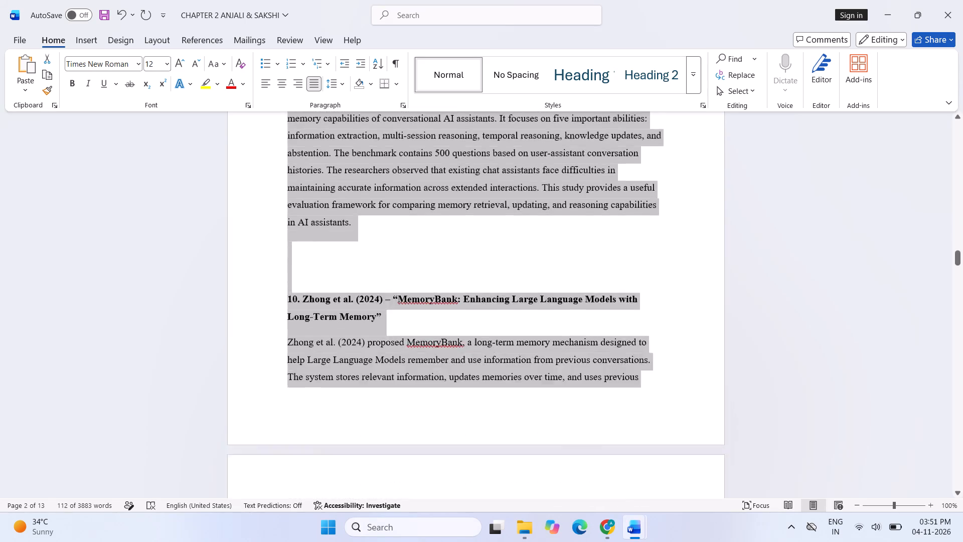
{"action": "left_click_drag", "start_coordinate": [406, 541], "coordinate": [404, 541]}
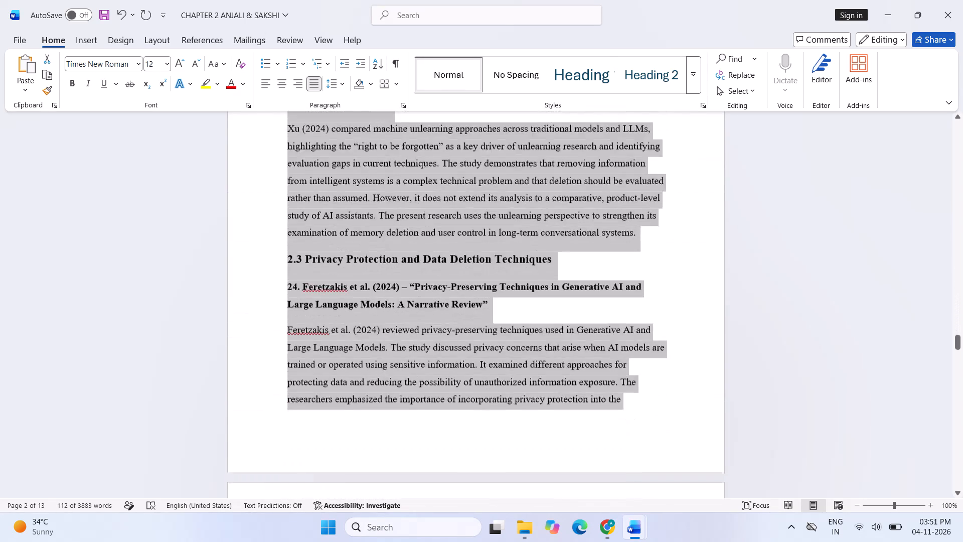
{"action": "left_click_drag", "start_coordinate": [404, 541], "coordinate": [403, 541]}
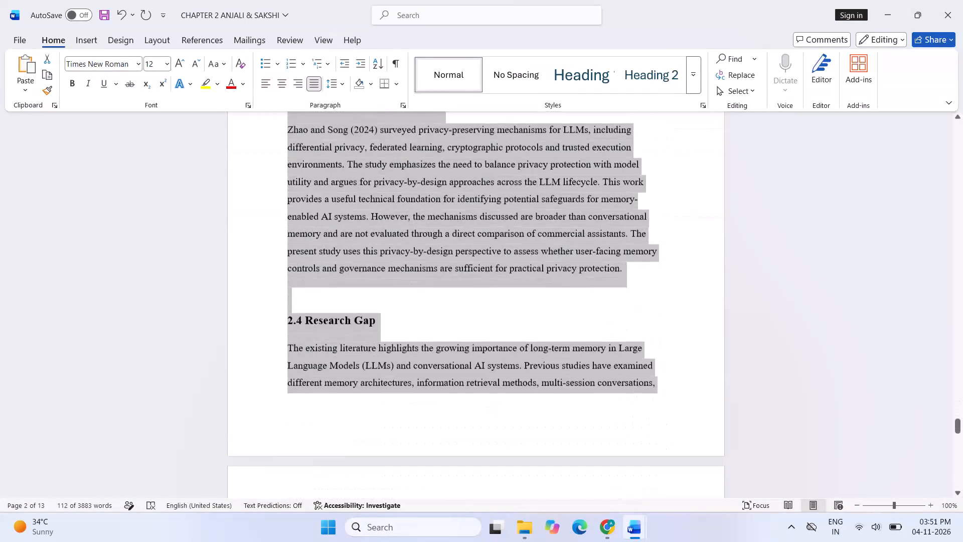
{"action": "left_click_drag", "start_coordinate": [403, 541], "coordinate": [394, 524]}
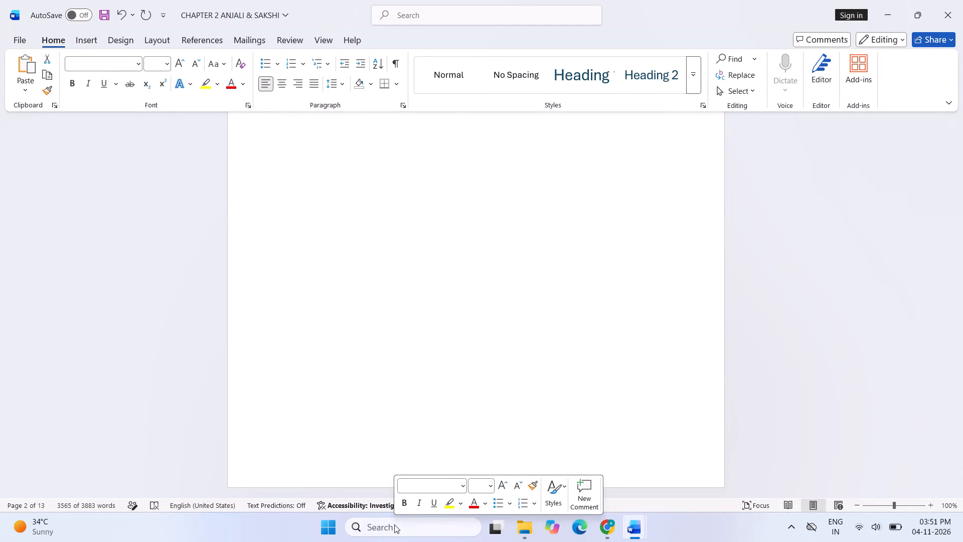
{"action": "left_click", "coordinate": [313, 84]}
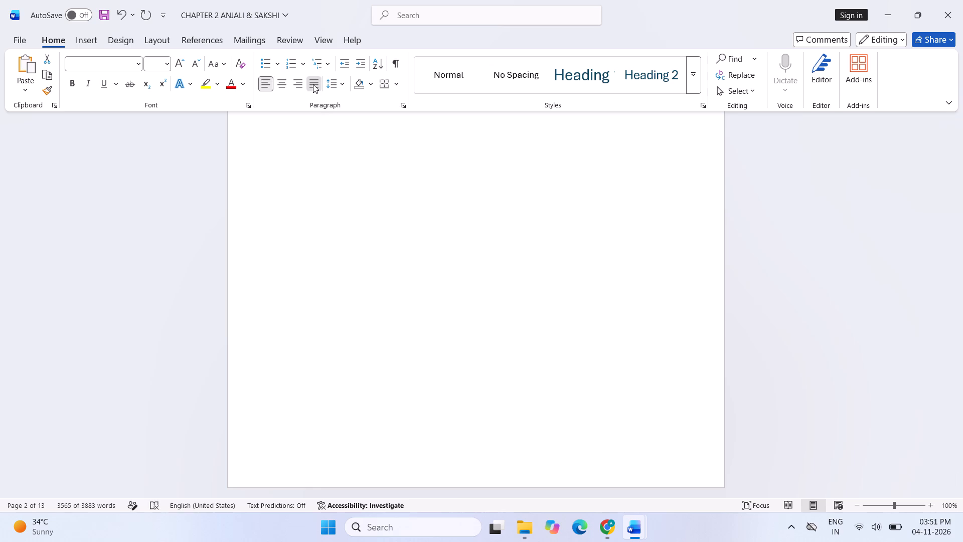
{"action": "left_click", "coordinate": [523, 316]}
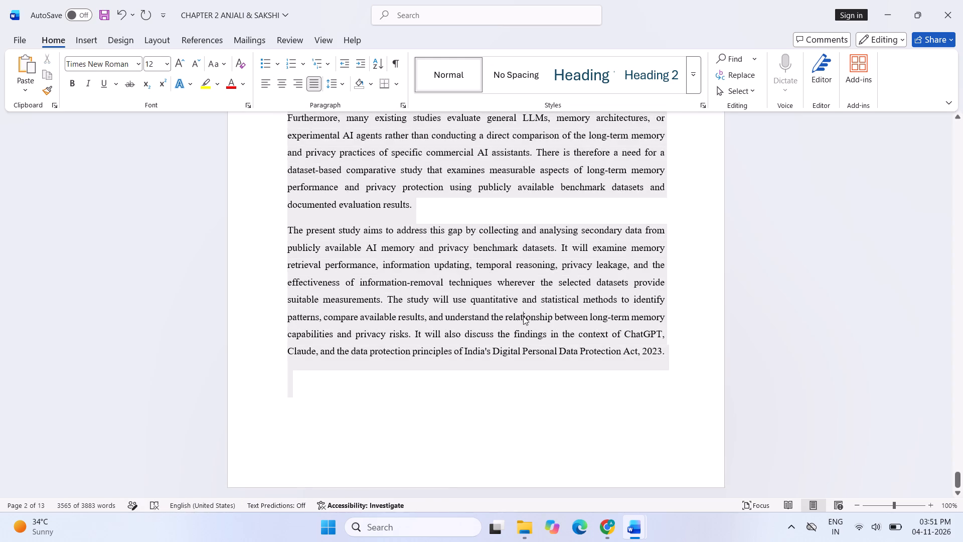
Review the justified text and spacing from the final Research Gap paragraph back up to the CHAPTER 2 title.
{"action": "scroll", "coordinate": [523, 316], "scroll_direction": "up", "scroll_amount": 9}
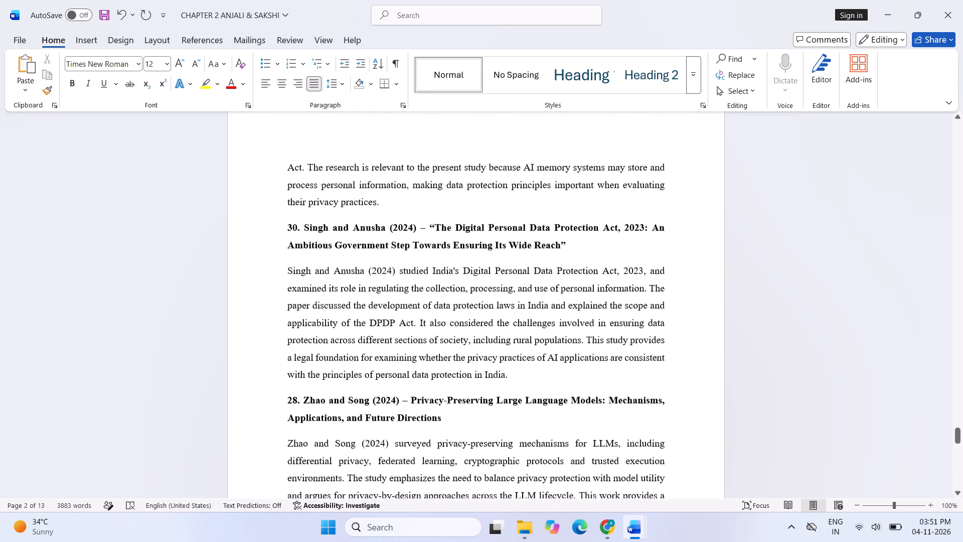
{"action": "scroll", "coordinate": [523, 316], "scroll_direction": "up", "scroll_amount": 4}
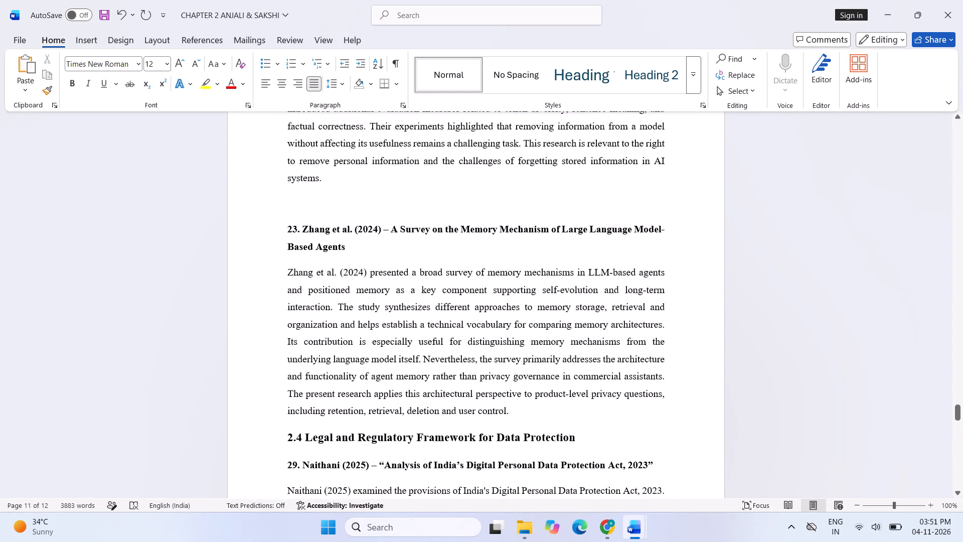
{"action": "scroll", "coordinate": [523, 316], "scroll_direction": "up", "scroll_amount": 4}
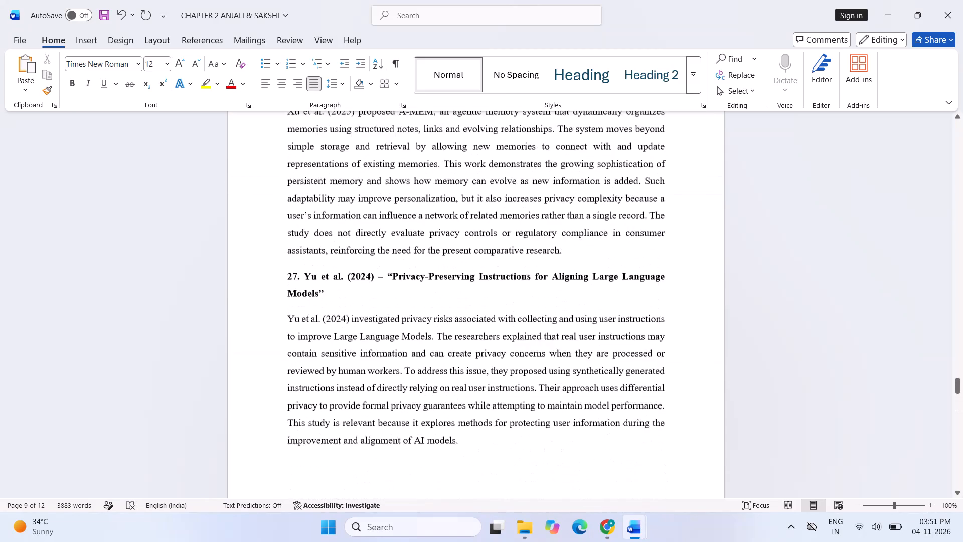
{"action": "scroll", "coordinate": [523, 316], "scroll_direction": "up", "scroll_amount": 2}
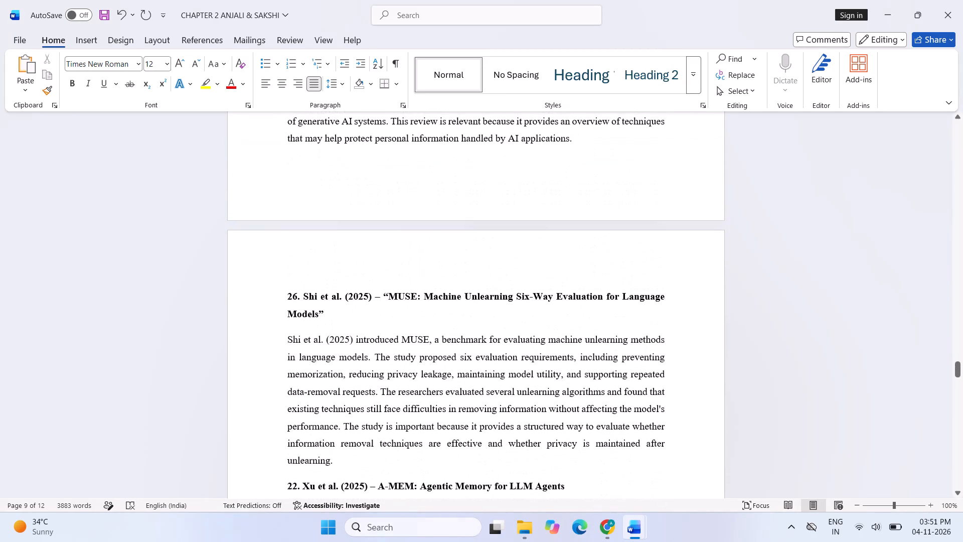
{"action": "scroll", "coordinate": [445, 261], "scroll_direction": "up", "scroll_amount": 2}
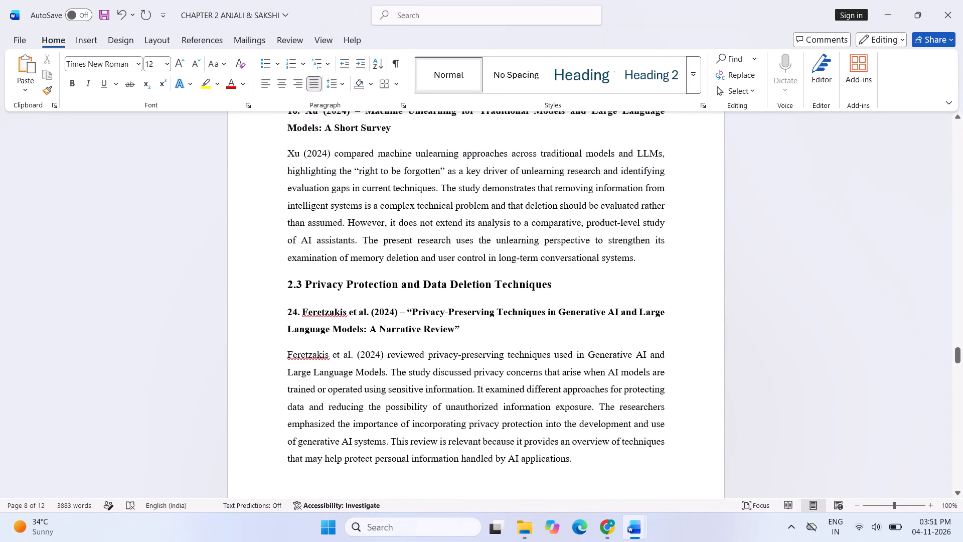
{"action": "scroll", "coordinate": [303, 346], "scroll_direction": "up", "scroll_amount": 7}
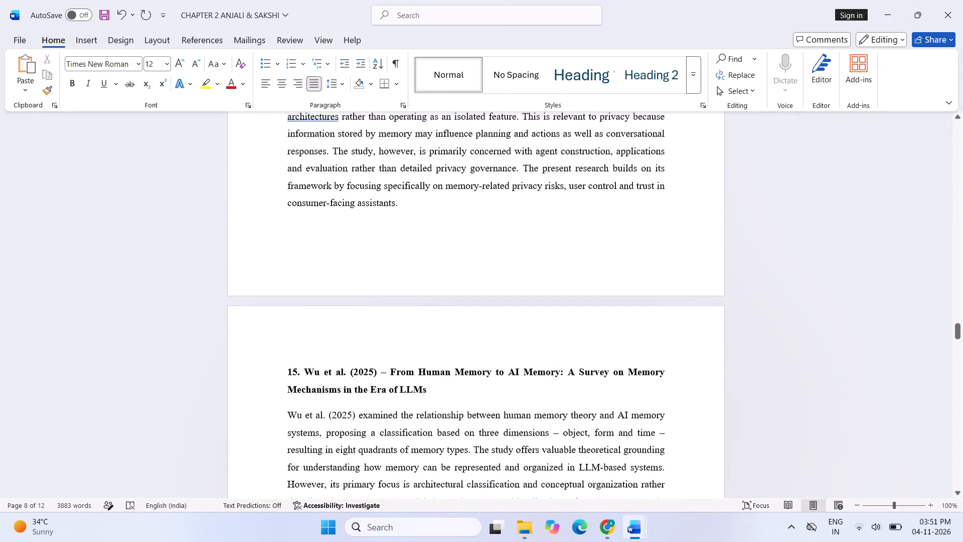
{"action": "scroll", "coordinate": [303, 346], "scroll_direction": "up", "scroll_amount": 20}
{"action": "scroll", "coordinate": [303, 346], "scroll_direction": "up", "scroll_amount": 4}
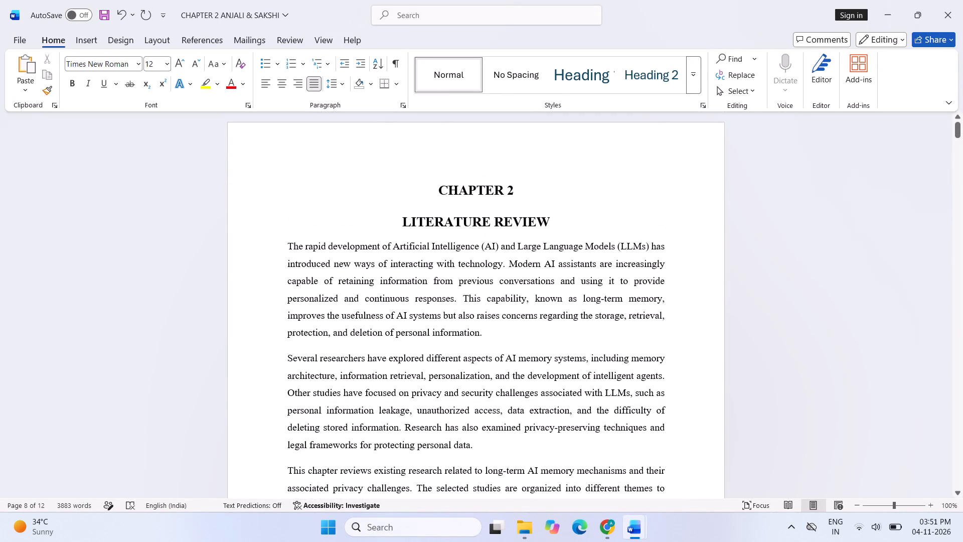
Check the alignment and spacing of the introduction and the section 2.1 entries down to entry 12, Wu et al. (2025).
{"action": "scroll", "coordinate": [314, 387], "scroll_direction": "down", "scroll_amount": 1}
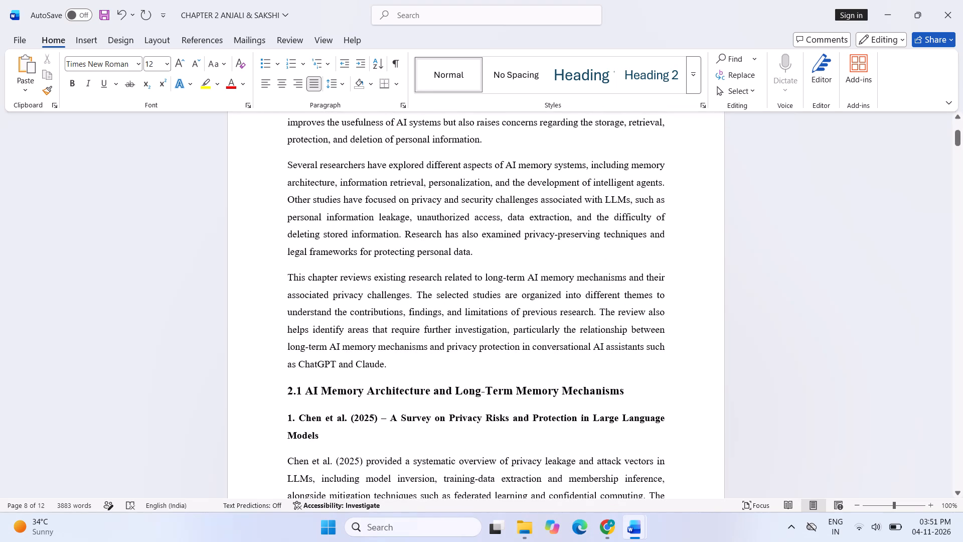
{"action": "scroll", "coordinate": [314, 387], "scroll_direction": "down", "scroll_amount": 2}
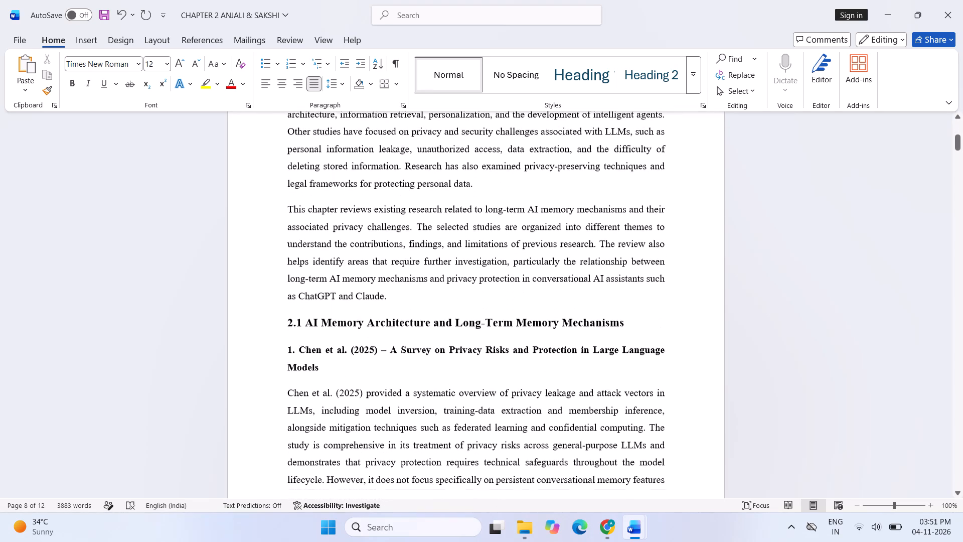
{"action": "scroll", "coordinate": [314, 387], "scroll_direction": "down", "scroll_amount": 1}
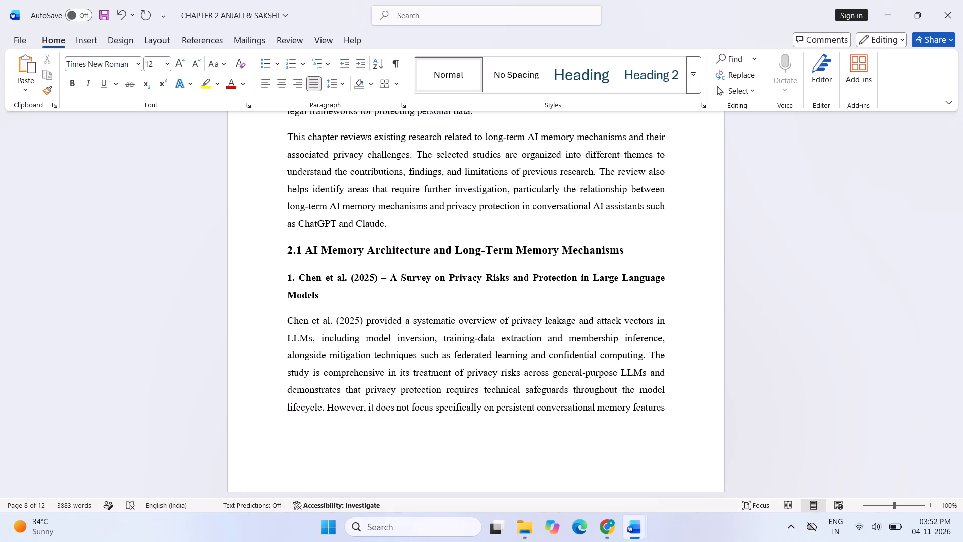
{"action": "scroll", "coordinate": [314, 387], "scroll_direction": "down", "scroll_amount": 1}
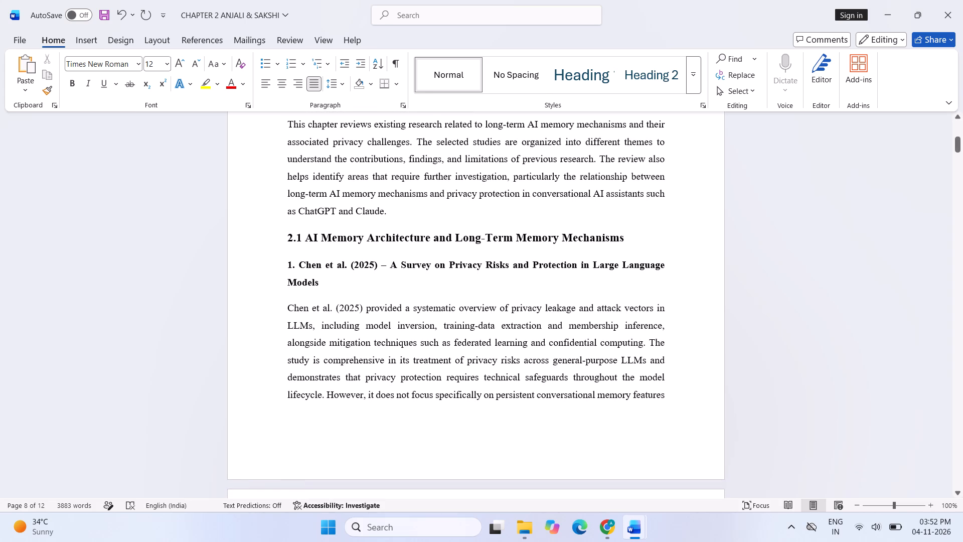
{"action": "scroll", "coordinate": [314, 387], "scroll_direction": "down", "scroll_amount": 2}
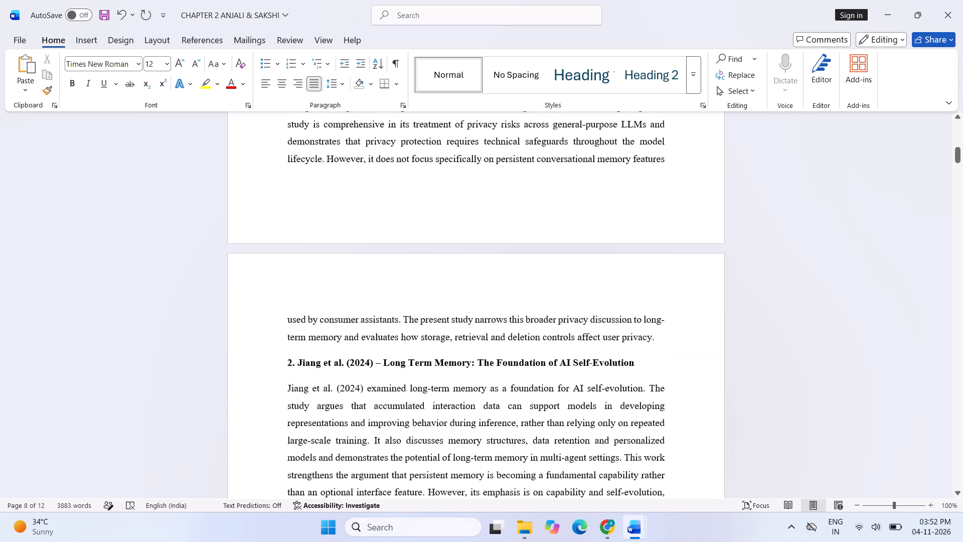
{"action": "scroll", "coordinate": [314, 387], "scroll_direction": "down", "scroll_amount": 2}
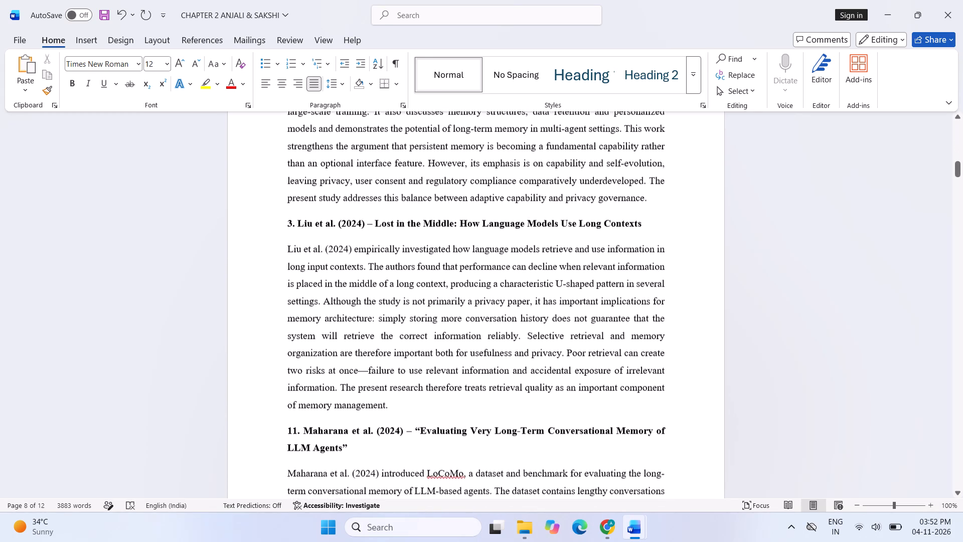
{"action": "scroll", "coordinate": [314, 387], "scroll_direction": "down", "scroll_amount": 3}
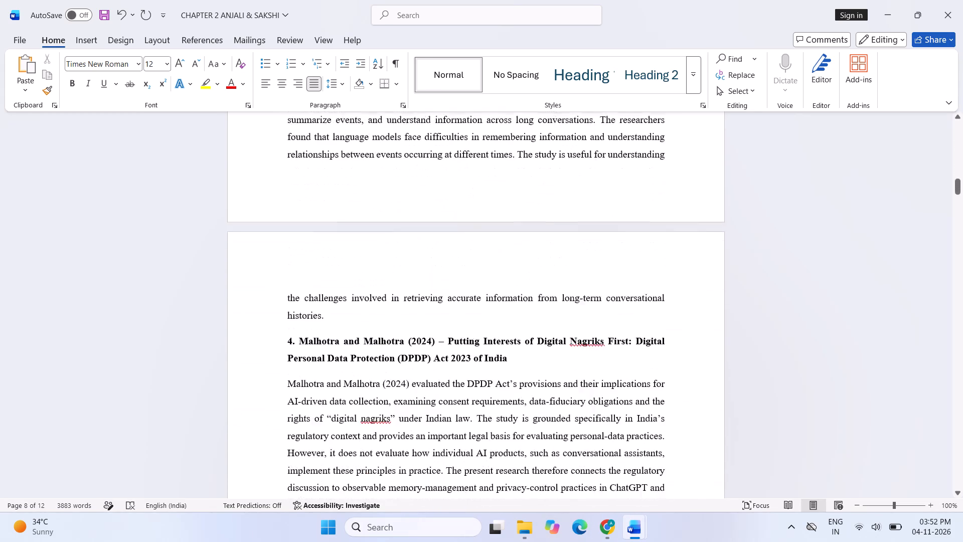
{"action": "scroll", "coordinate": [314, 387], "scroll_direction": "down", "scroll_amount": 4}
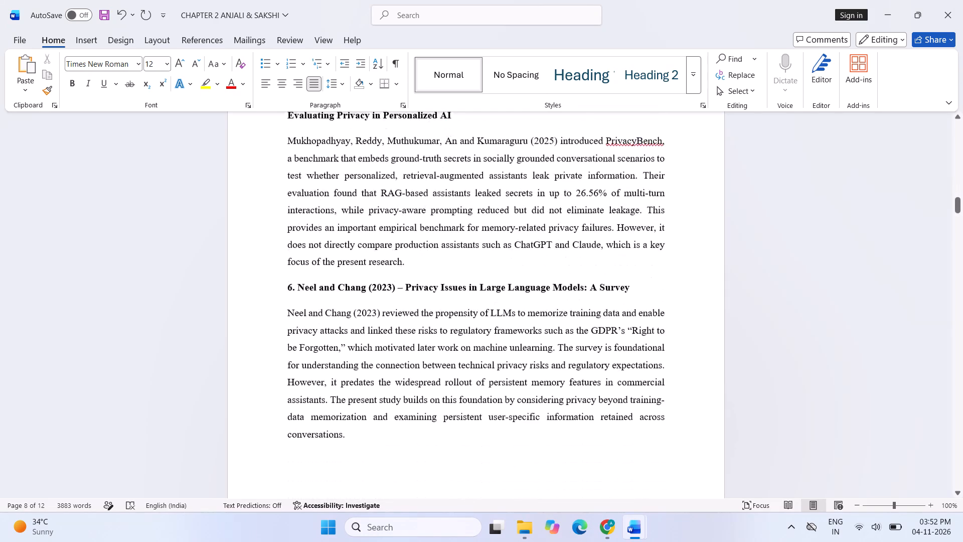
{"action": "scroll", "coordinate": [314, 387], "scroll_direction": "down", "scroll_amount": 2}
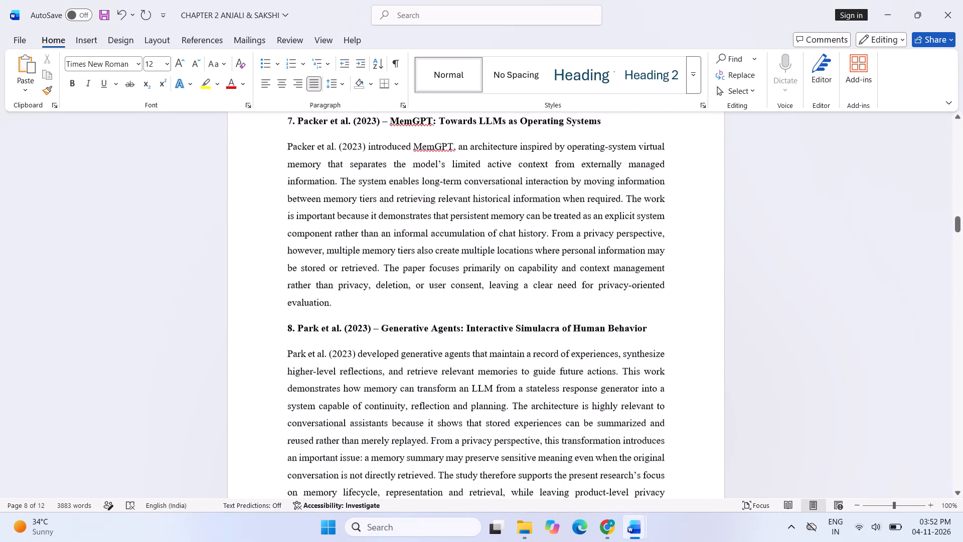
{"action": "scroll", "coordinate": [314, 387], "scroll_direction": "down", "scroll_amount": 1}
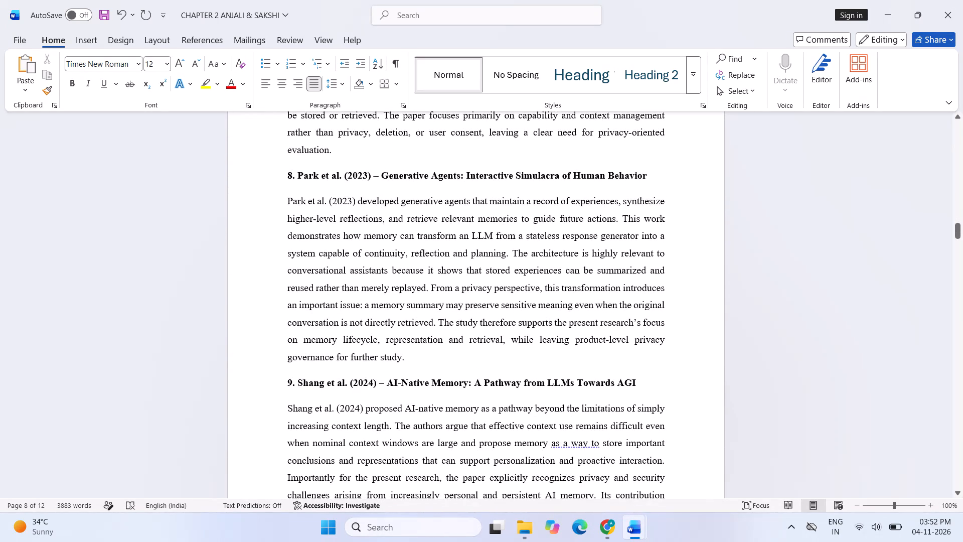
{"action": "scroll", "coordinate": [314, 387], "scroll_direction": "up", "scroll_amount": 1}
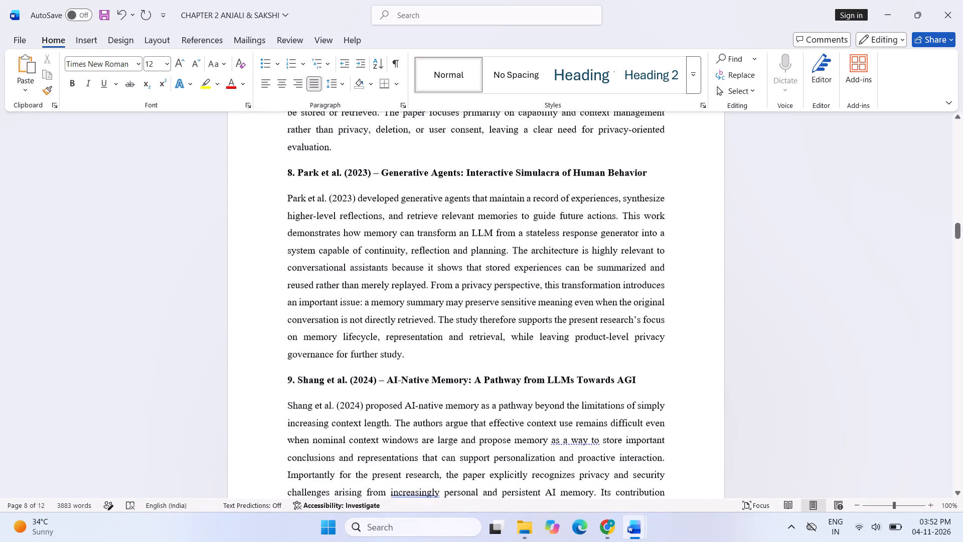
{"action": "scroll", "coordinate": [314, 387], "scroll_direction": "up", "scroll_amount": 1}
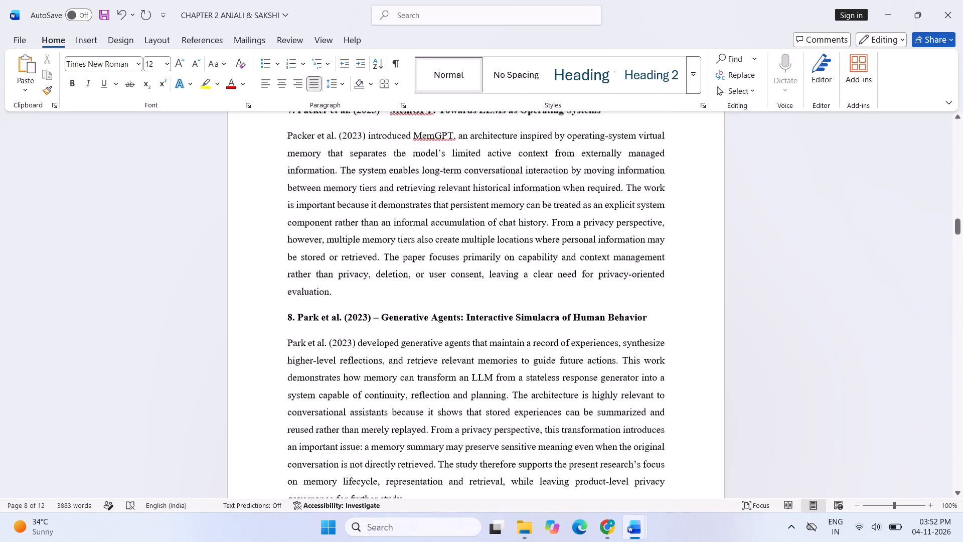
{"action": "scroll", "coordinate": [314, 387], "scroll_direction": "down", "scroll_amount": 3}
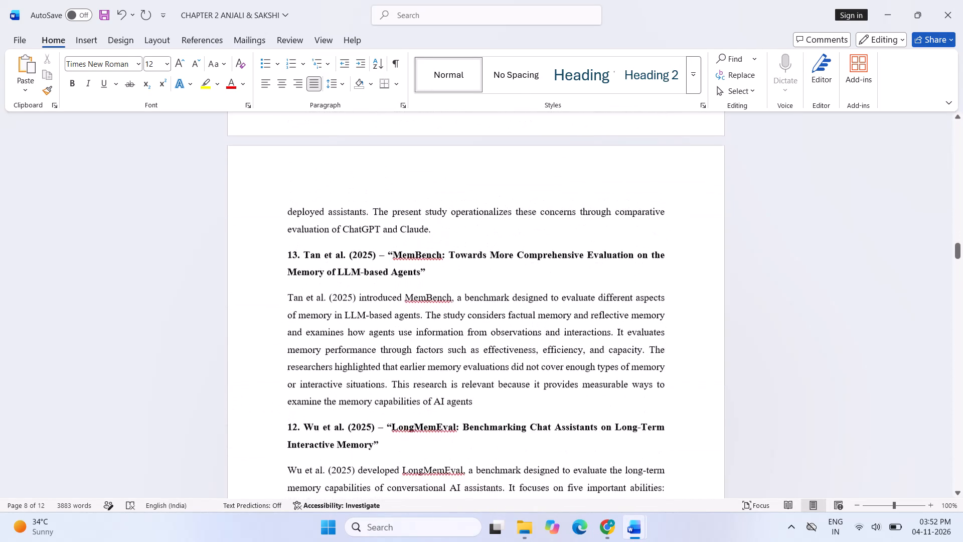
{"action": "scroll", "coordinate": [314, 387], "scroll_direction": "down", "scroll_amount": 1}
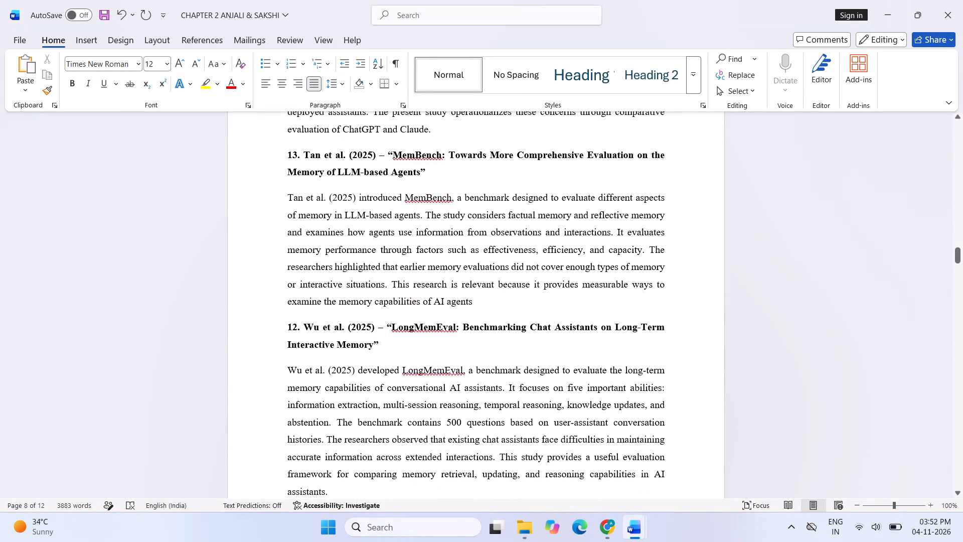
Delete the two blank lines above the heading of entry 10, Zhong et al. (2024), in section 2.1.
{"action": "scroll", "coordinate": [314, 387], "scroll_direction": "down", "scroll_amount": 1}
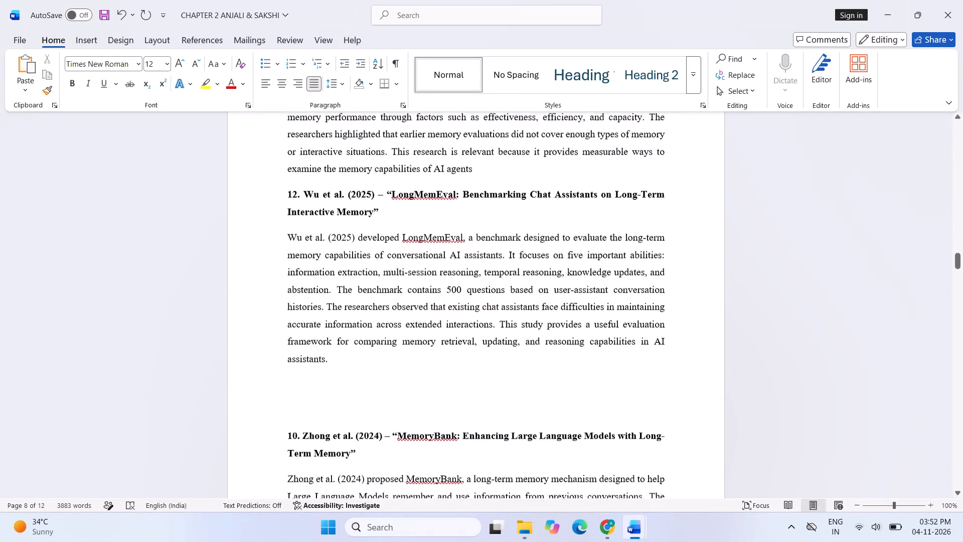
{"action": "scroll", "coordinate": [314, 387], "scroll_direction": "down", "scroll_amount": 1}
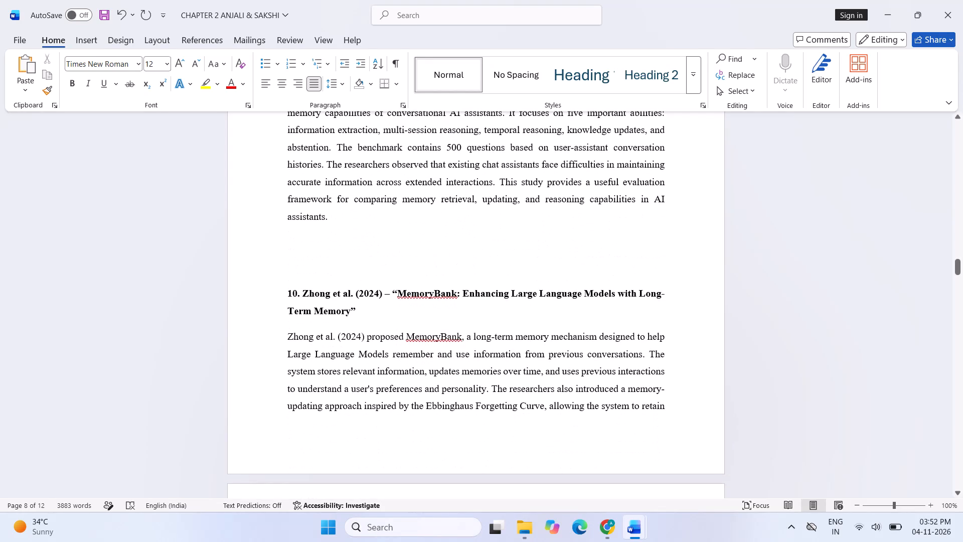
{"action": "left_click", "coordinate": [288, 293]}
{"action": "key", "text": "BackSpace"}
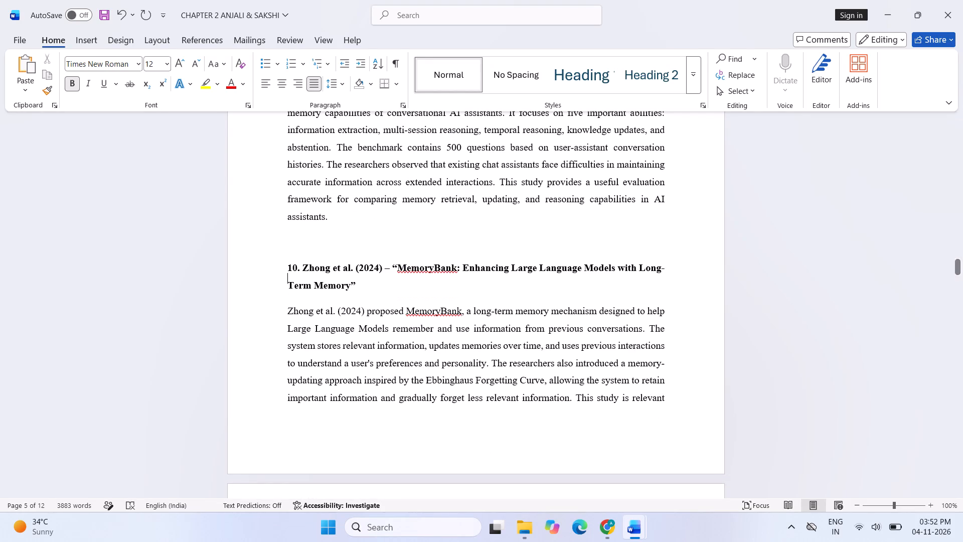
{"action": "key", "text": "BackSpace"}
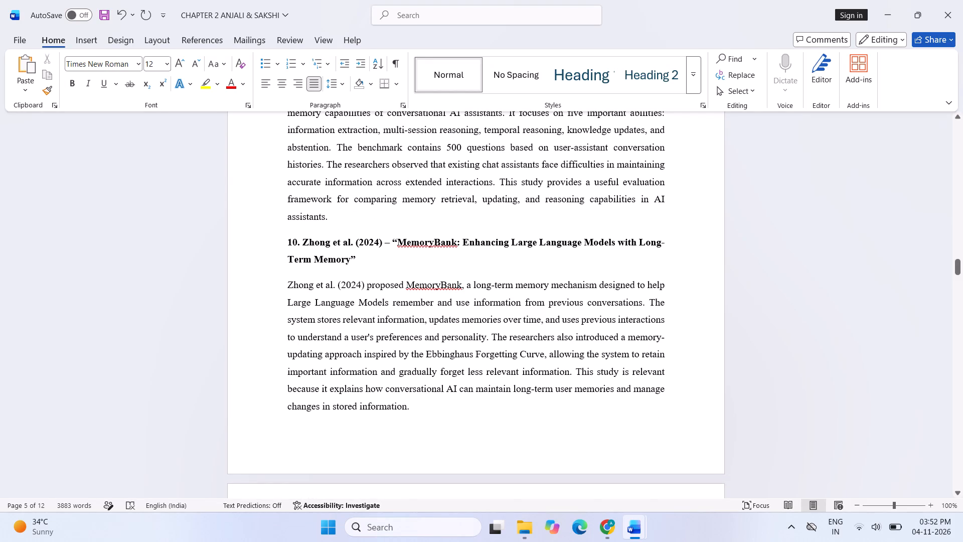
Check the alignment and spacing of the section 2.2 entries from entry 18, Cheng et al. (2025), down to entry 16, Xu (2024).
{"action": "scroll", "coordinate": [348, 386], "scroll_direction": "down", "scroll_amount": 3}
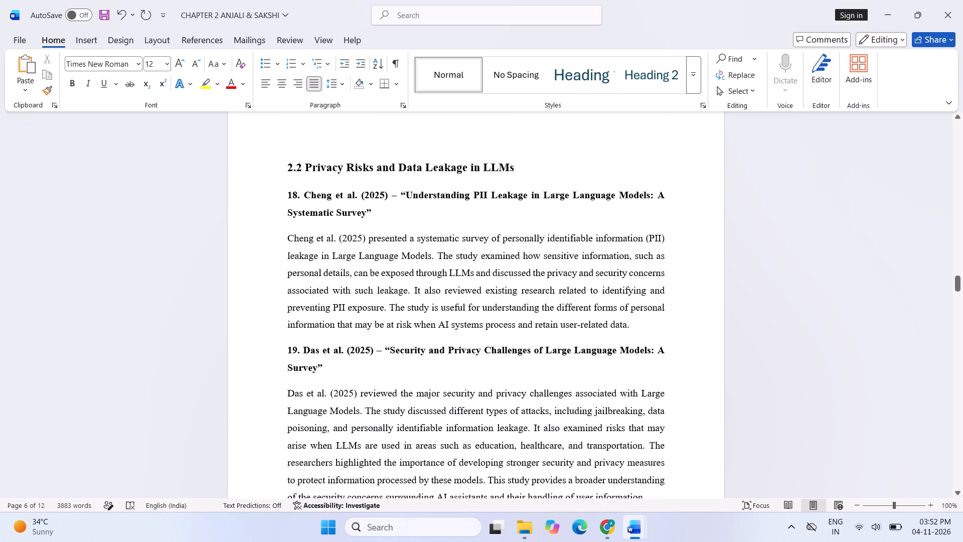
{"action": "scroll", "coordinate": [348, 386], "scroll_direction": "down", "scroll_amount": 1}
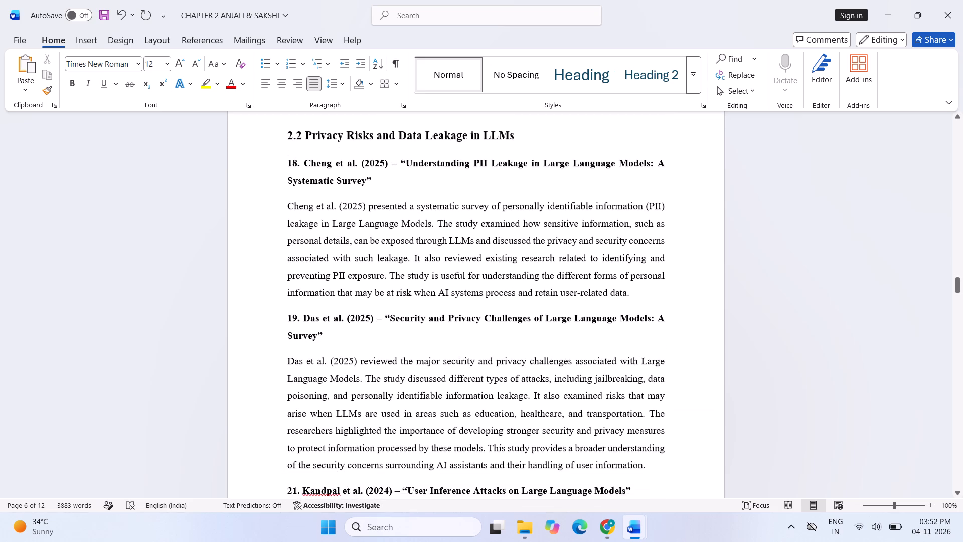
{"action": "scroll", "coordinate": [348, 386], "scroll_direction": "down", "scroll_amount": 3}
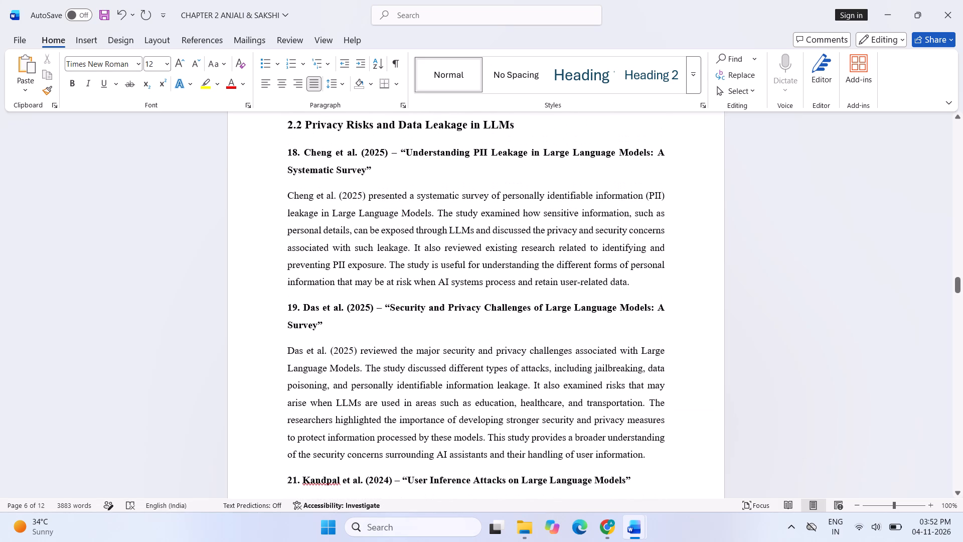
{"action": "scroll", "coordinate": [348, 386], "scroll_direction": "down", "scroll_amount": 1}
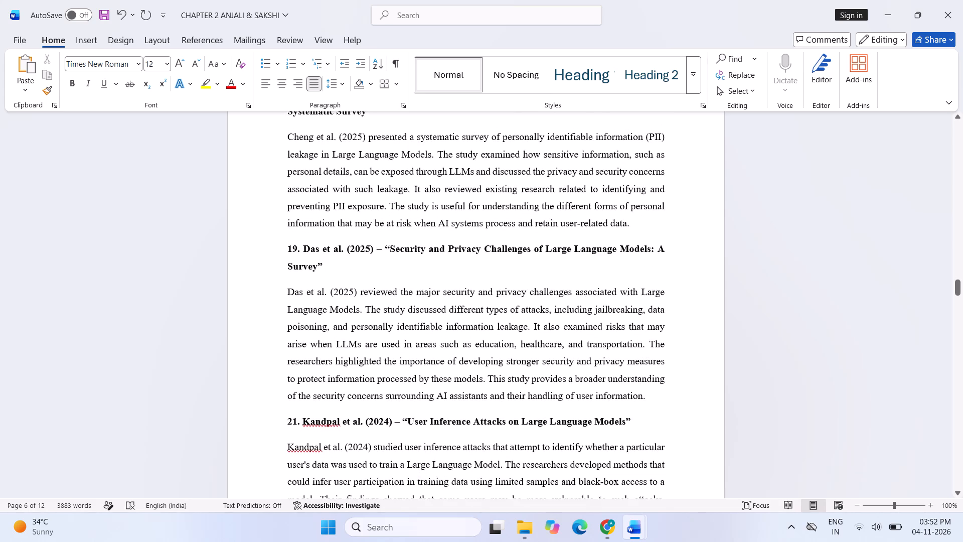
{"action": "scroll", "coordinate": [348, 386], "scroll_direction": "down", "scroll_amount": 2}
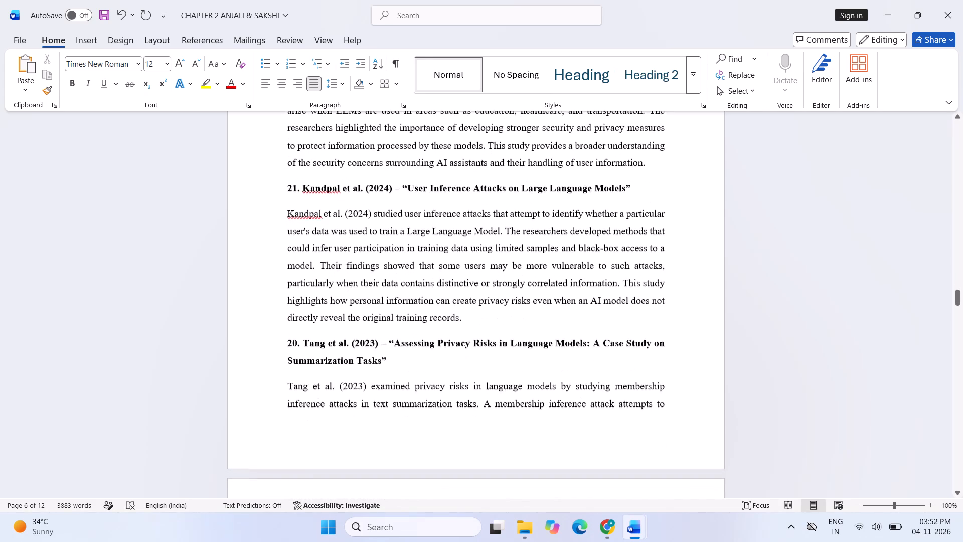
{"action": "scroll", "coordinate": [348, 386], "scroll_direction": "down", "scroll_amount": 2}
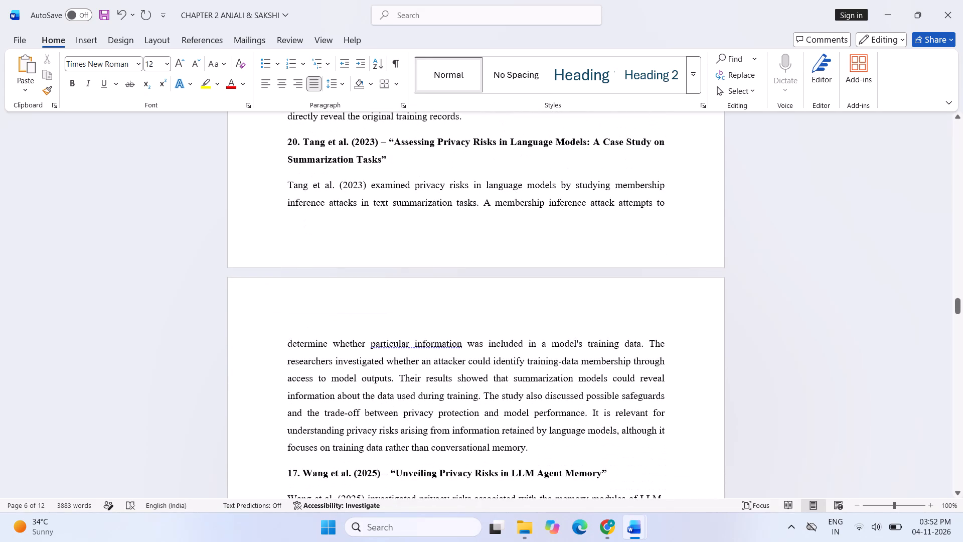
{"action": "scroll", "coordinate": [348, 386], "scroll_direction": "down", "scroll_amount": 2}
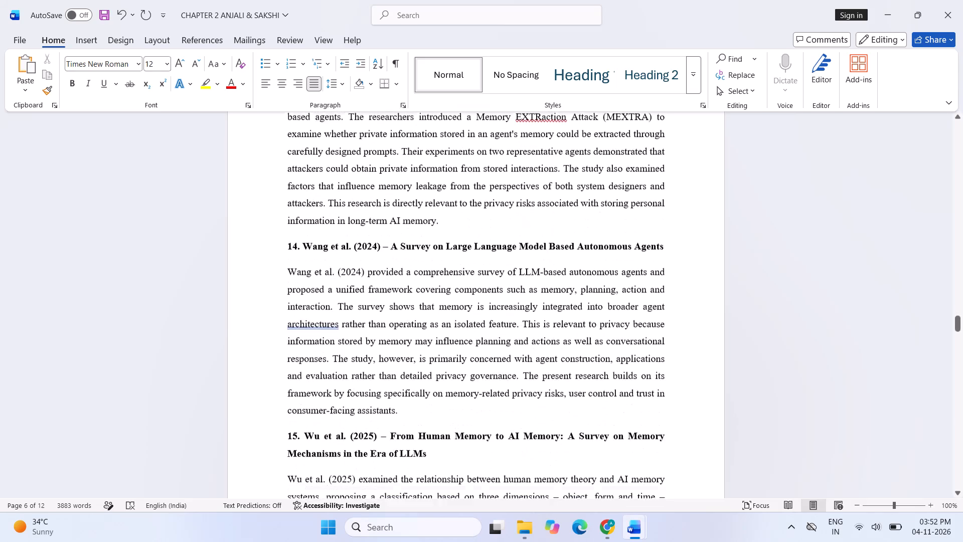
{"action": "scroll", "coordinate": [348, 386], "scroll_direction": "down", "scroll_amount": 4}
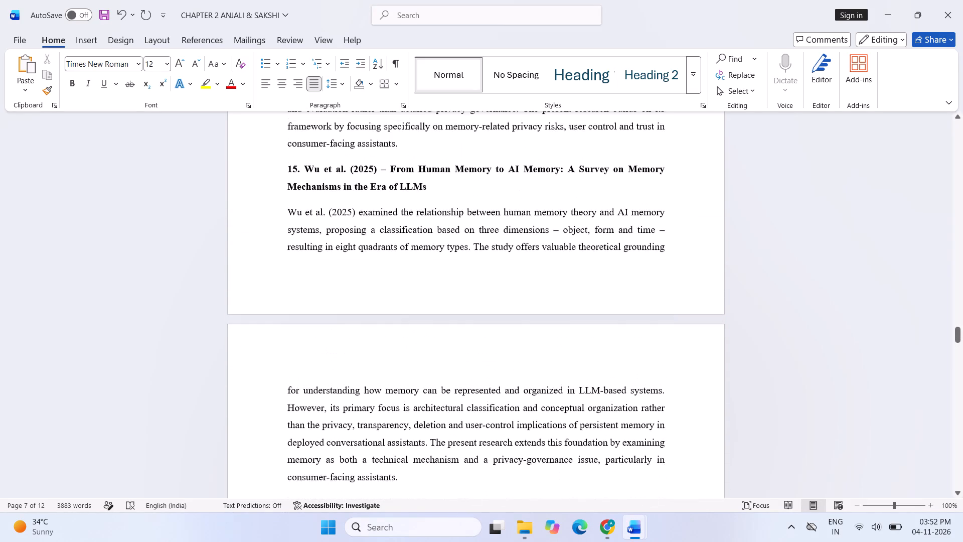
{"action": "scroll", "coordinate": [348, 386], "scroll_direction": "down", "scroll_amount": 2}
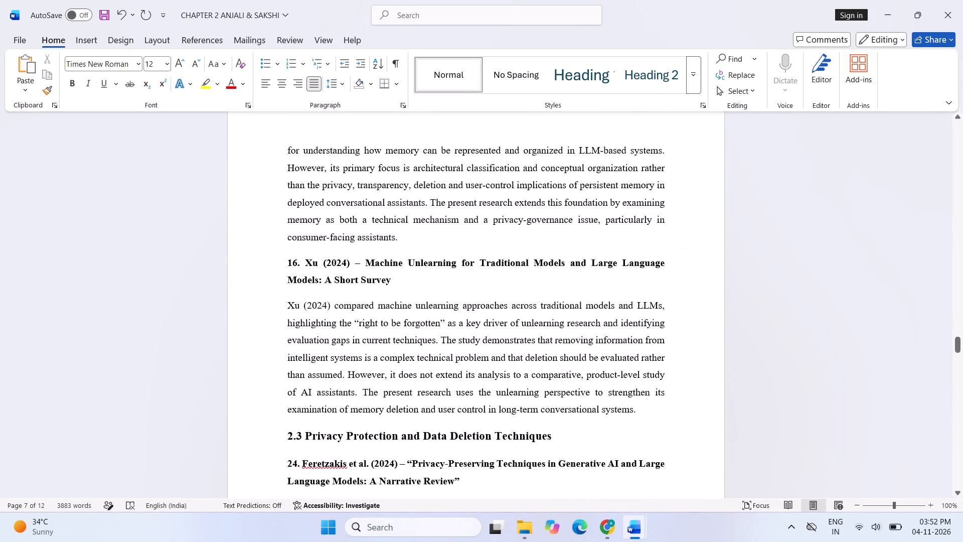
Check the alignment and spacing from the section 2.3 entries down to entry 30, Singh and Anusha (2024).
{"action": "scroll", "coordinate": [348, 386], "scroll_direction": "down", "scroll_amount": 2}
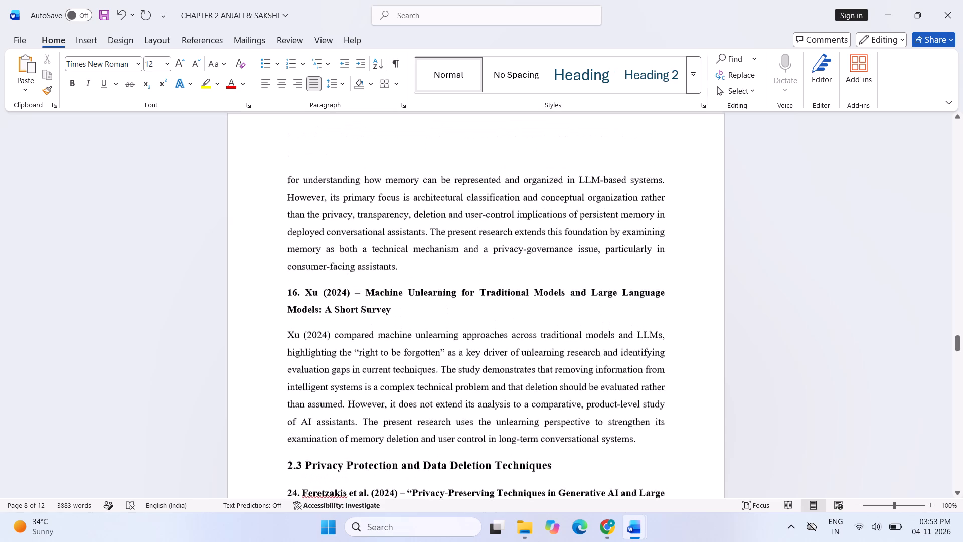
{"action": "scroll", "coordinate": [348, 386], "scroll_direction": "down", "scroll_amount": 2}
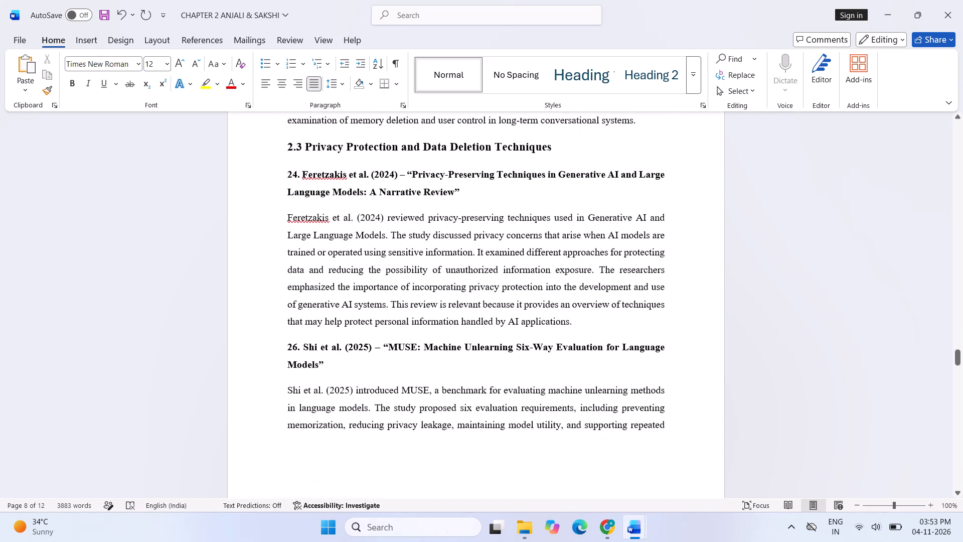
{"action": "scroll", "coordinate": [348, 386], "scroll_direction": "down", "scroll_amount": 4}
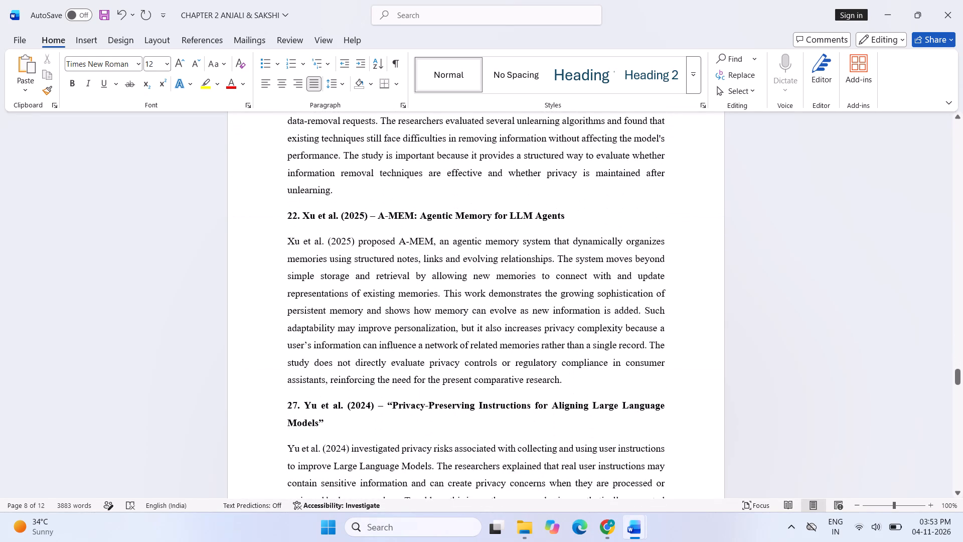
{"action": "scroll", "coordinate": [348, 386], "scroll_direction": "down", "scroll_amount": 3}
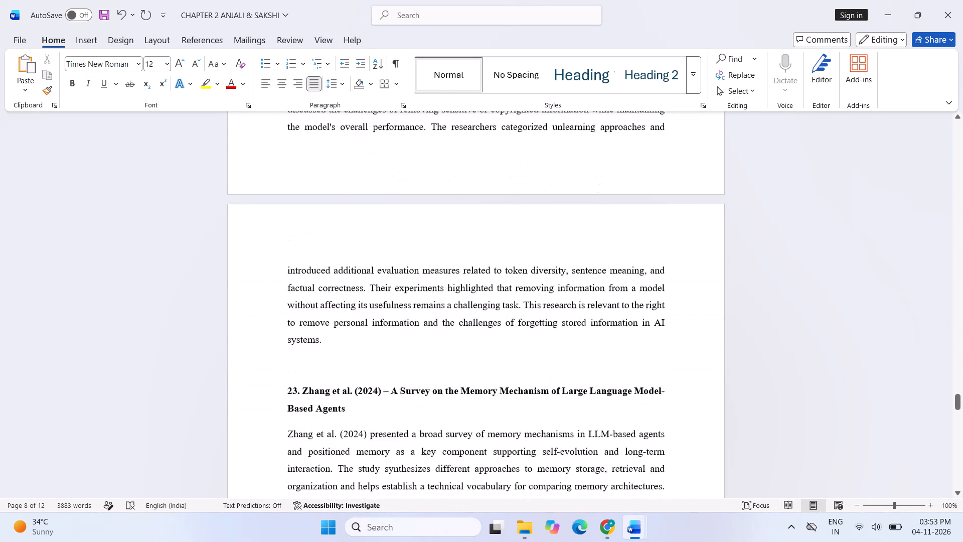
{"action": "scroll", "coordinate": [348, 386], "scroll_direction": "down", "scroll_amount": 6}
Delete the blank line above the heading of entry 23, Zhang et al. (2024), in section 2.3.
{"action": "scroll", "coordinate": [348, 386], "scroll_direction": "up", "scroll_amount": 1}
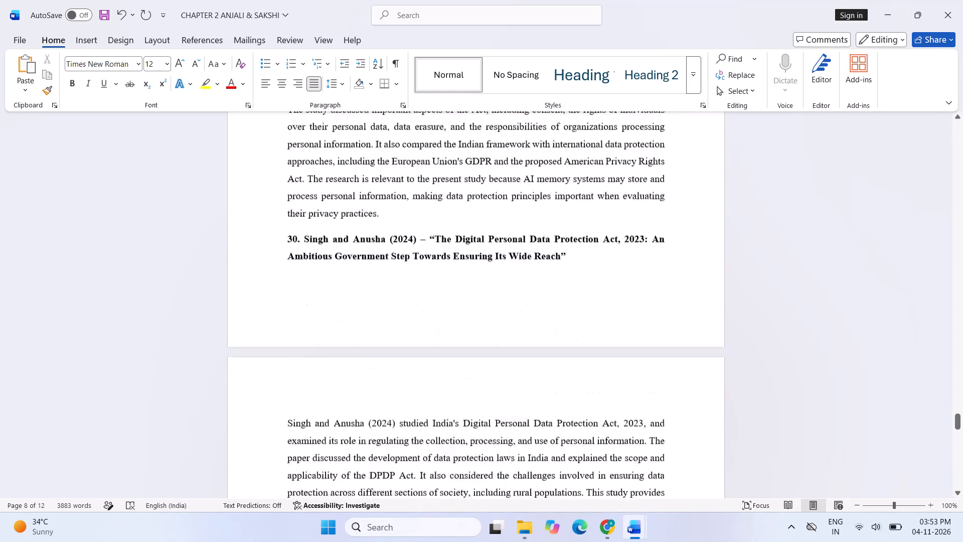
{"action": "scroll", "coordinate": [348, 386], "scroll_direction": "up", "scroll_amount": 4}
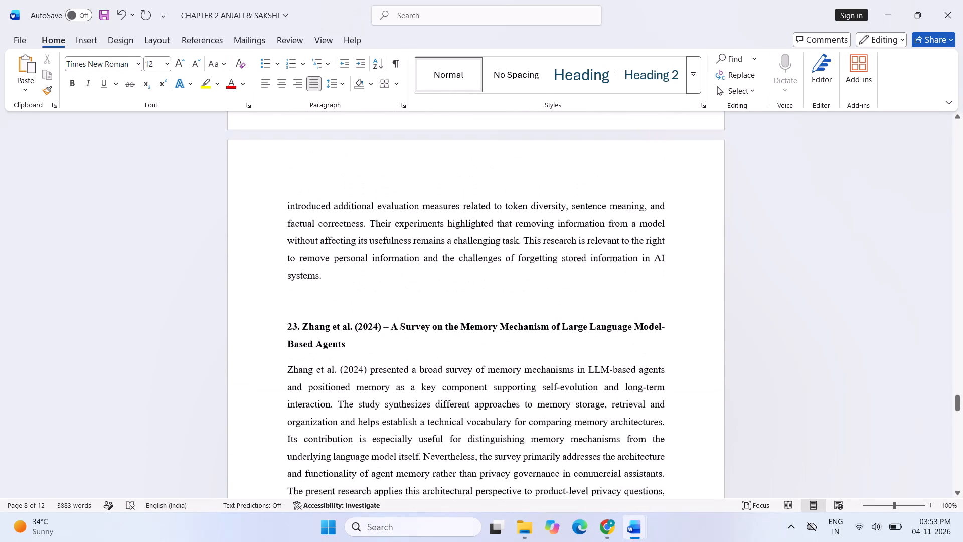
{"action": "scroll", "coordinate": [348, 386], "scroll_direction": "up", "scroll_amount": 1}
{"action": "left_click", "coordinate": [287, 343]}
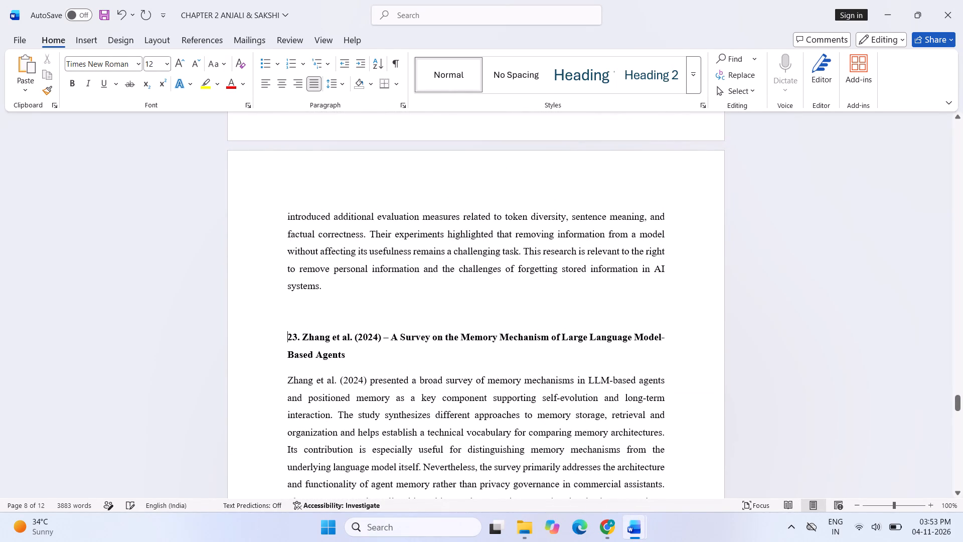
{"action": "key", "text": "BackSpace"}
Review the entries from entry 25, Yuan et al. (2025), back up to the Literature Review introduction.
{"action": "scroll", "coordinate": [287, 343], "scroll_direction": "up", "scroll_amount": 2}
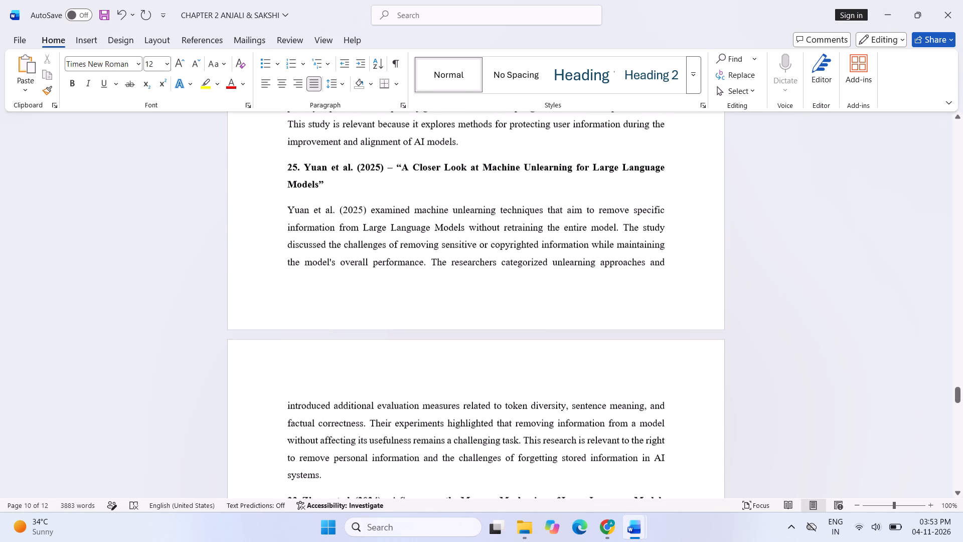
{"action": "scroll", "coordinate": [287, 343], "scroll_direction": "up", "scroll_amount": 4}
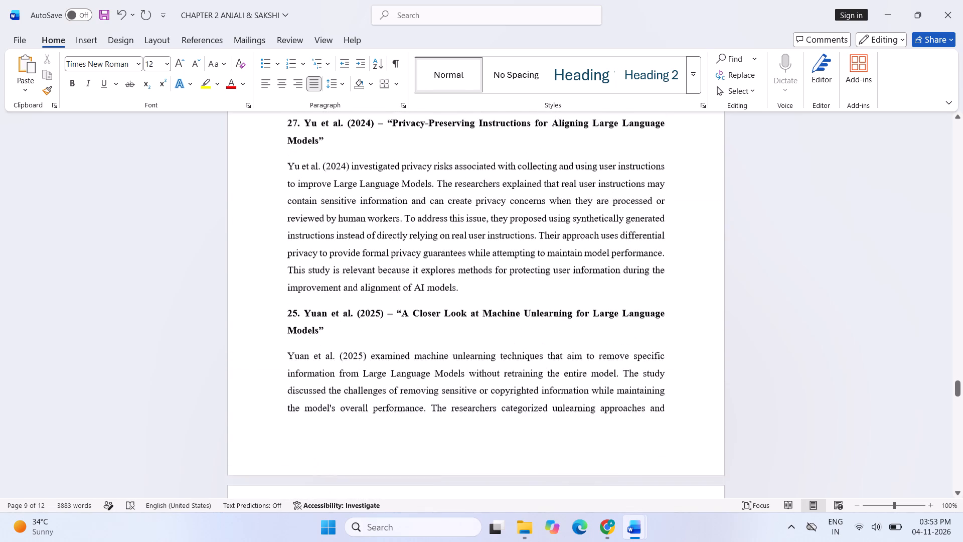
{"action": "scroll", "coordinate": [287, 343], "scroll_direction": "up", "scroll_amount": 9}
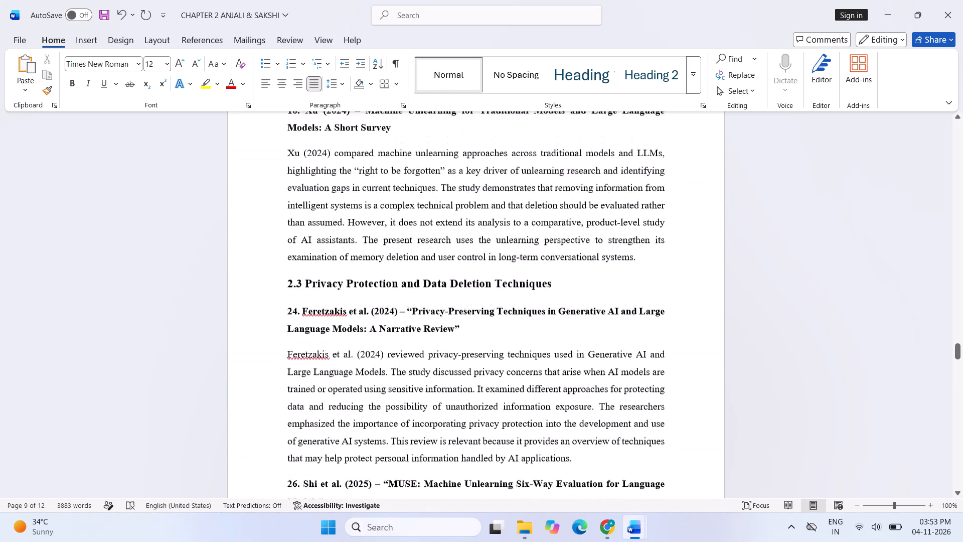
{"action": "scroll", "coordinate": [287, 343], "scroll_direction": "up", "scroll_amount": 20}
{"action": "scroll", "coordinate": [287, 343], "scroll_direction": "up", "scroll_amount": 2}
Renumber the Maharana et al. (2024) heading in section 2.1 as 4.
{"action": "scroll", "coordinate": [287, 343], "scroll_direction": "down", "scroll_amount": 1}
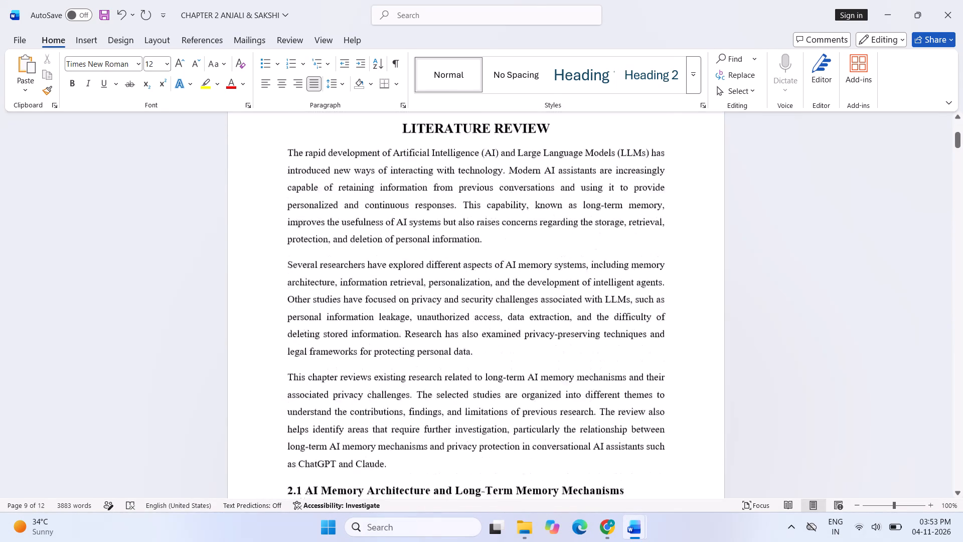
{"action": "scroll", "coordinate": [287, 343], "scroll_direction": "down", "scroll_amount": 3}
{"action": "scroll", "coordinate": [287, 343], "scroll_direction": "right", "scroll_amount": 1}
{"action": "scroll", "coordinate": [287, 343], "scroll_direction": "down", "scroll_amount": 1}
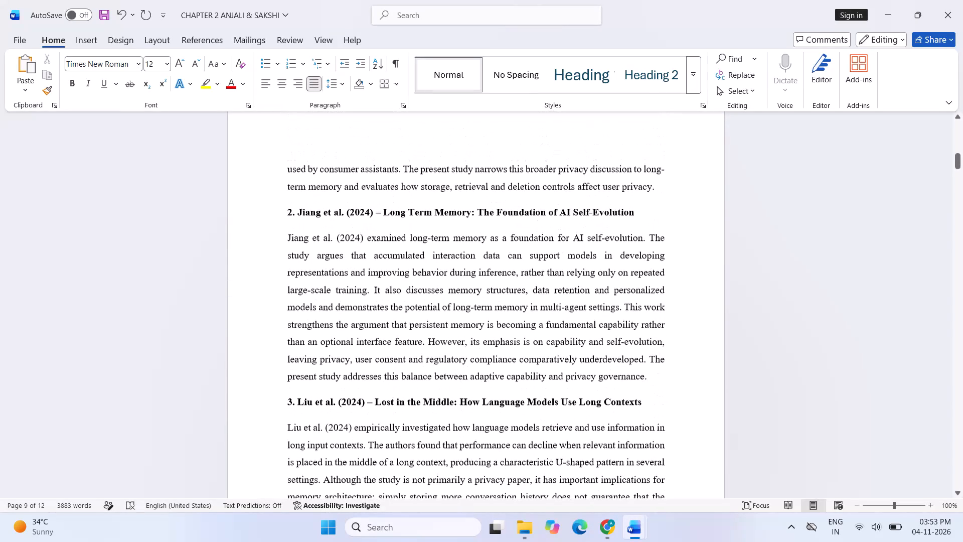
{"action": "scroll", "coordinate": [287, 343], "scroll_direction": "down", "scroll_amount": 1}
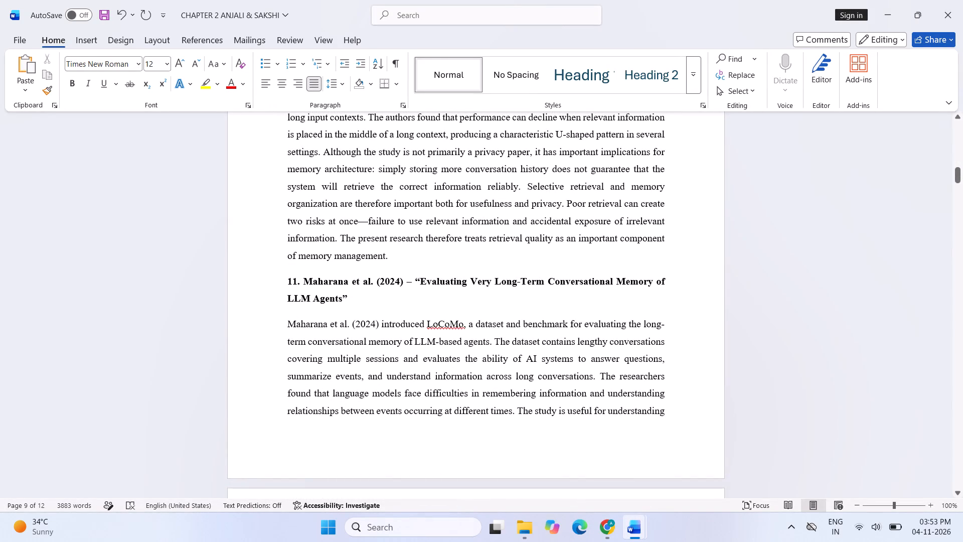
{"action": "left_click_drag", "start_coordinate": [295, 283], "coordinate": [290, 280]}
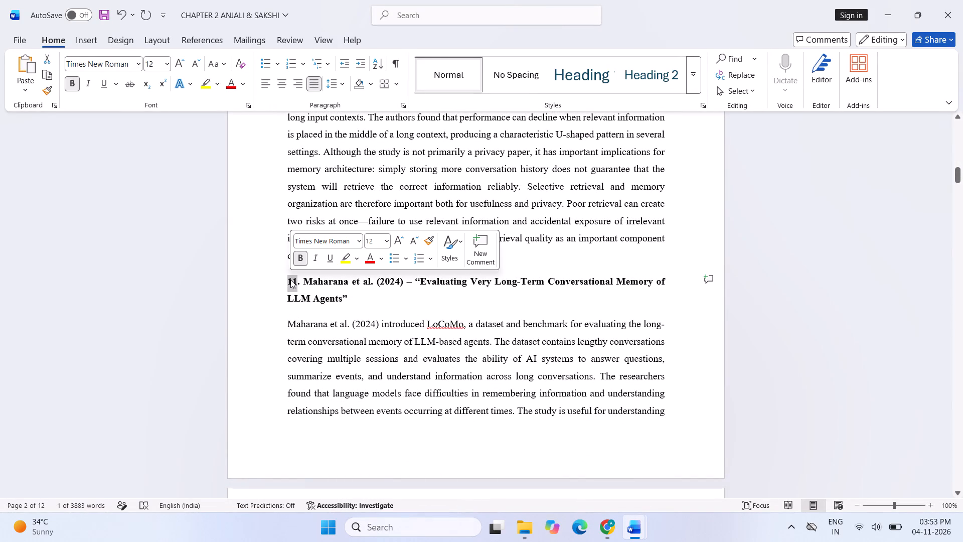
{"action": "key", "text": "F4"}
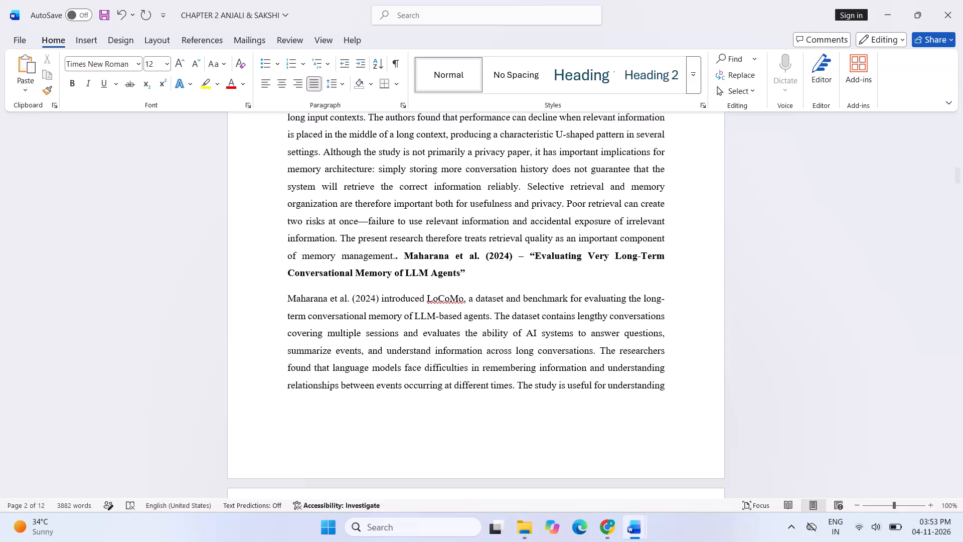
{"action": "key", "text": "ctrl+z"}
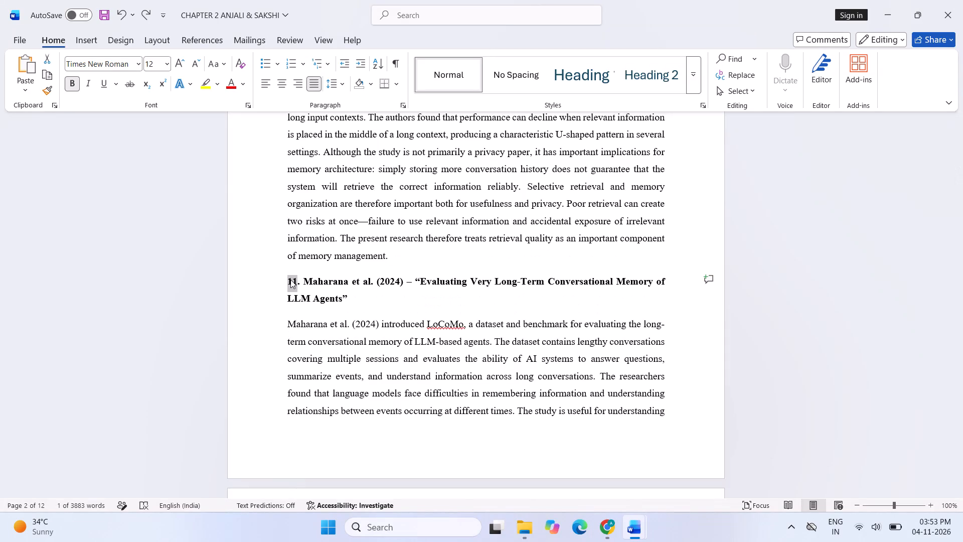
{"action": "key", "text": "4"}
Renumber the Malhotra and Malhotra (2024) heading as 5 and the Mukhopadhyay et al. (2025) heading as 6.
{"action": "scroll", "coordinate": [290, 280], "scroll_direction": "down", "scroll_amount": 1}
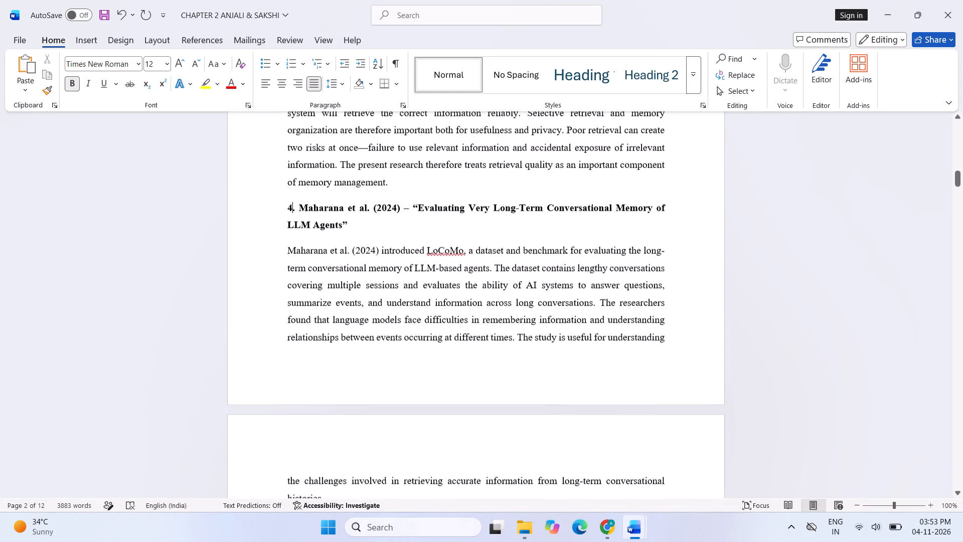
{"action": "scroll", "coordinate": [290, 280], "scroll_direction": "down", "scroll_amount": 2}
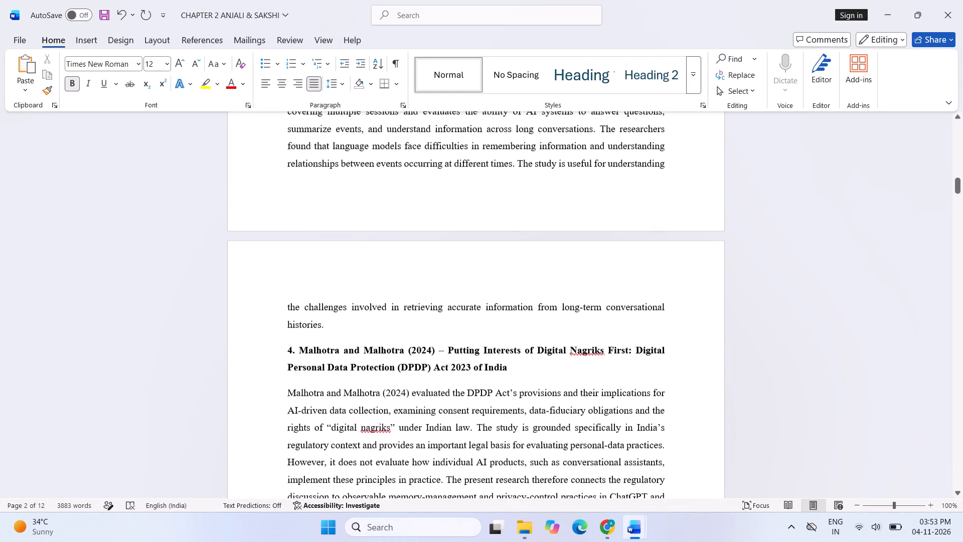
{"action": "left_click", "coordinate": [292, 351]}
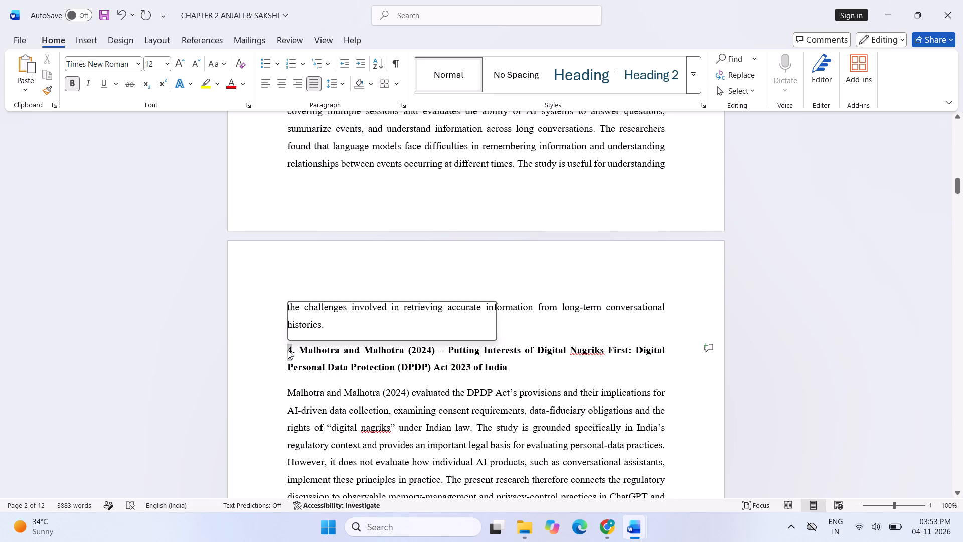
{"action": "key", "text": "5"}
{"action": "scroll", "coordinate": [288, 350], "scroll_direction": "down", "scroll_amount": 1}
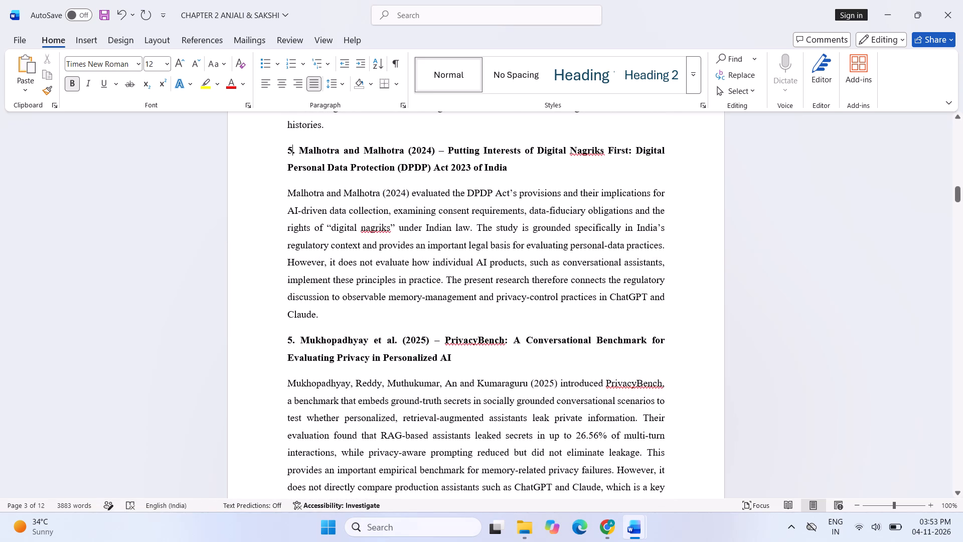
{"action": "left_click_drag", "start_coordinate": [291, 343], "coordinate": [286, 343]}
{"action": "key", "text": "6"}
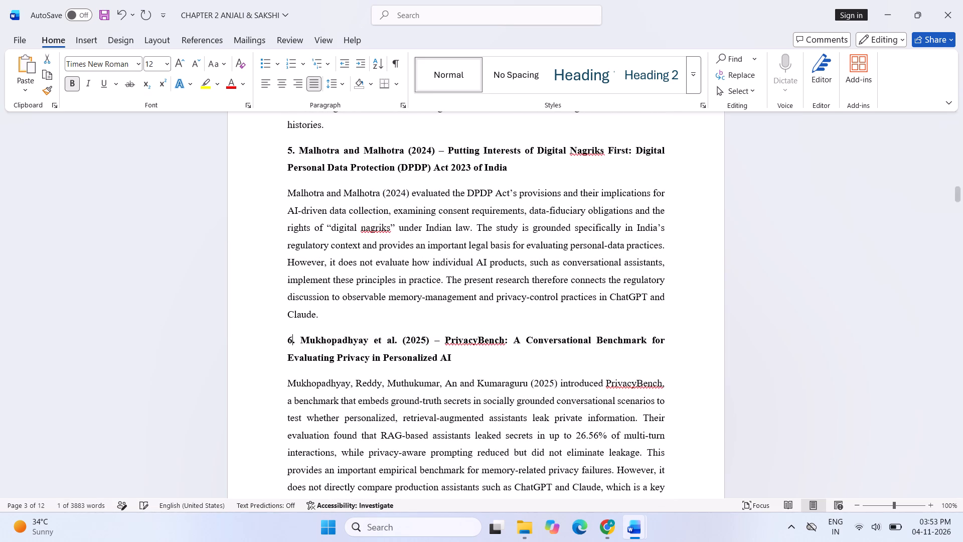
Renumber the Neel and Chang (2023) heading as 7 and the Packer et al. (2023) heading as 8.
{"action": "scroll", "coordinate": [286, 343], "scroll_direction": "down", "scroll_amount": 3}
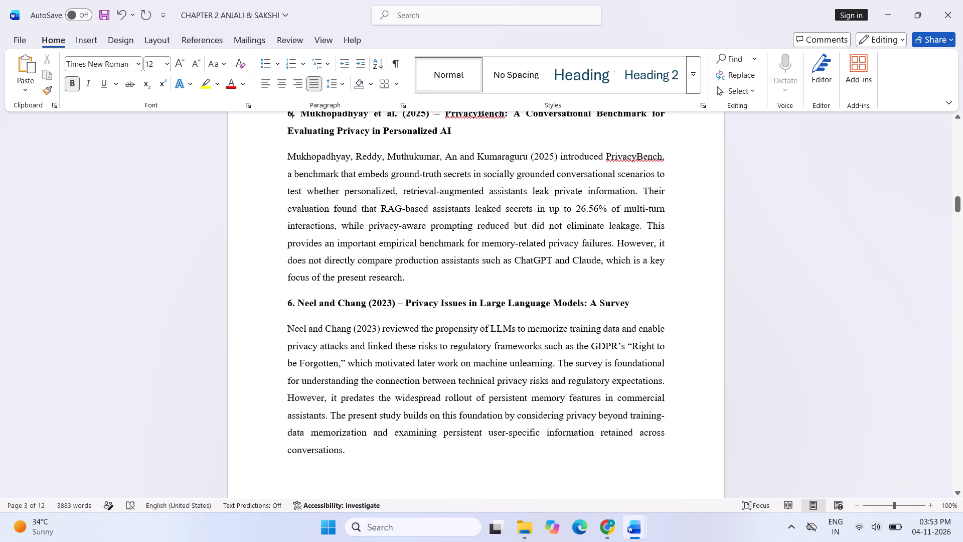
{"action": "left_click", "coordinate": [291, 307]}
{"action": "key", "text": "7"}
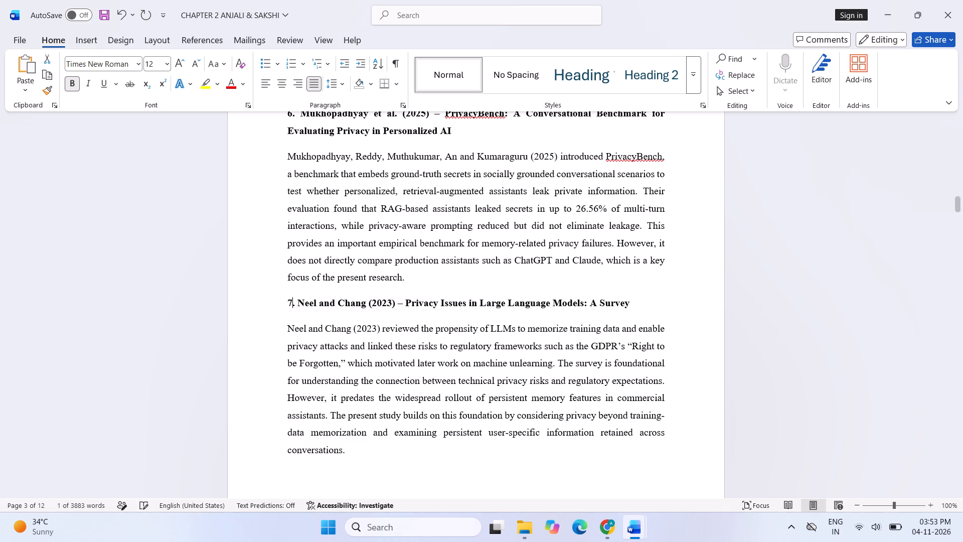
{"action": "scroll", "coordinate": [287, 307], "scroll_direction": "down", "scroll_amount": 2}
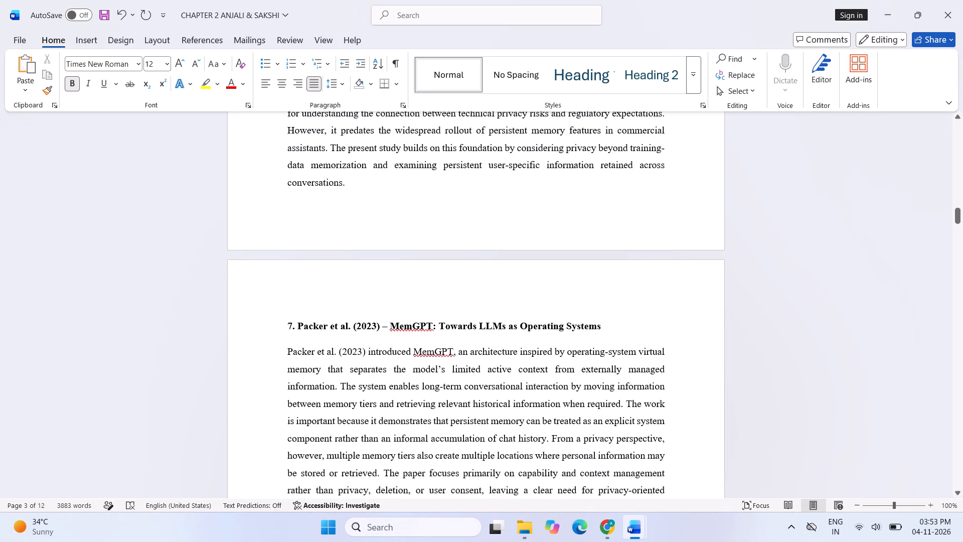
{"action": "left_click", "coordinate": [290, 322]}
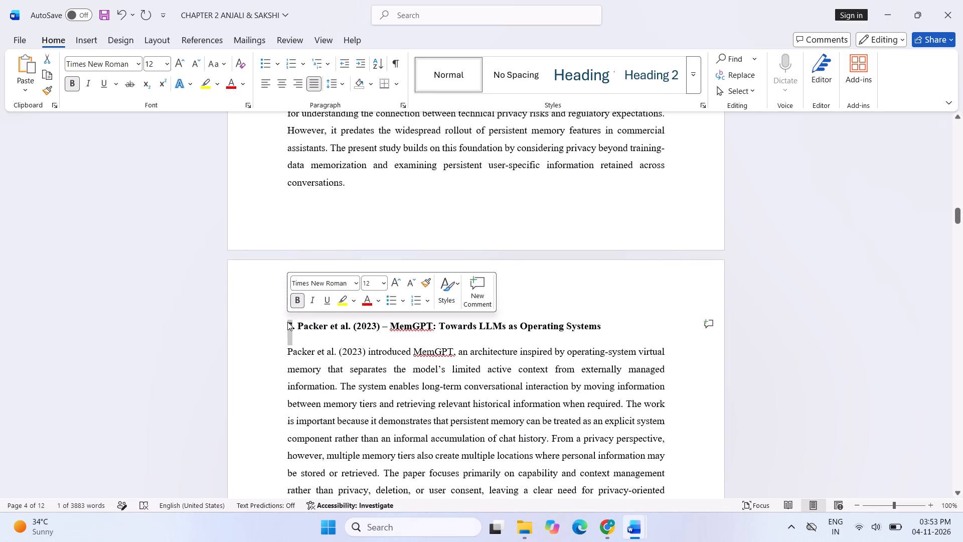
{"action": "key", "text": "8"}
{"action": "scroll", "coordinate": [287, 322], "scroll_direction": "down", "scroll_amount": 2}
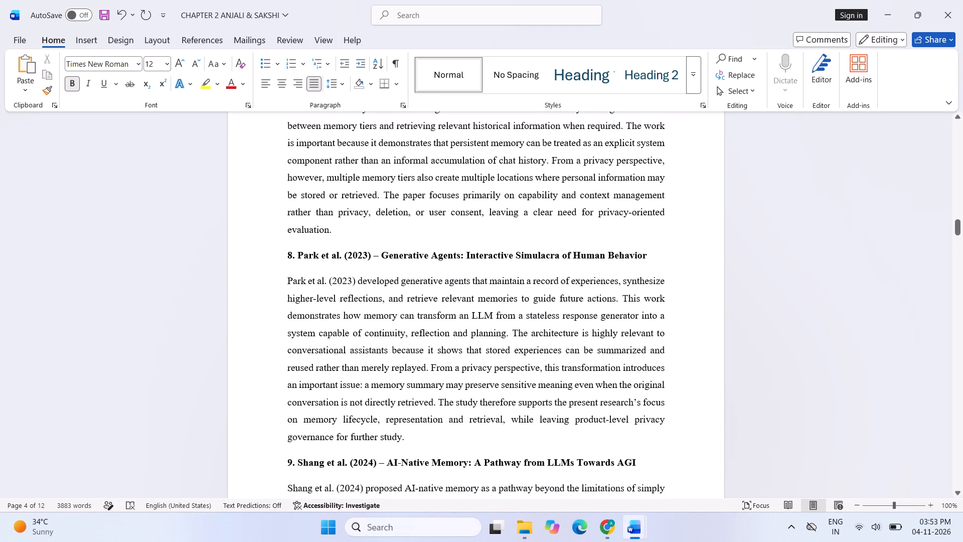
{"action": "left_click_drag", "start_coordinate": [292, 255], "coordinate": [289, 255]}
{"action": "left_click_drag", "start_coordinate": [289, 255], "coordinate": [284, 254]}
{"action": "key", "text": "9"}
{"action": "scroll", "coordinate": [284, 254], "scroll_direction": "down", "scroll_amount": 2}
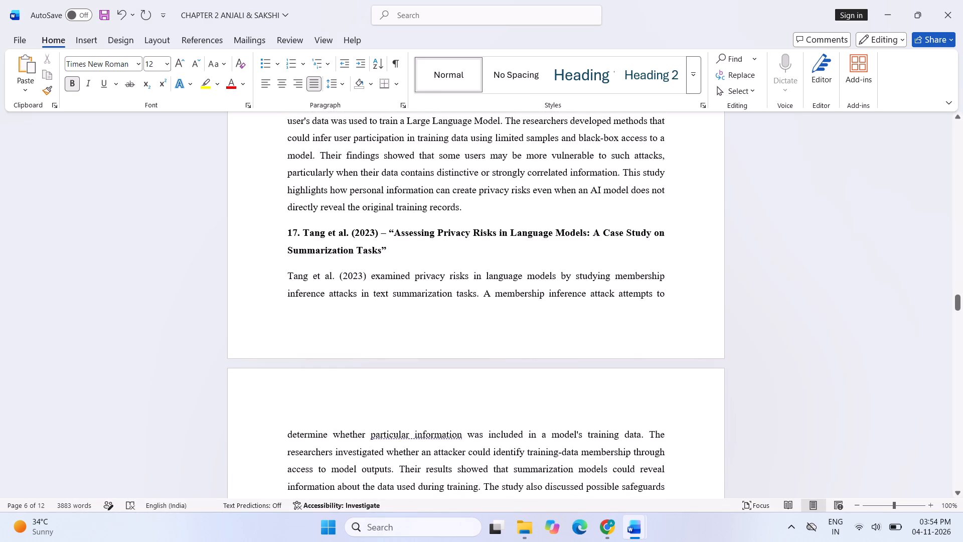
{"action": "scroll", "coordinate": [288, 349], "scroll_direction": "down", "scroll_amount": 3}
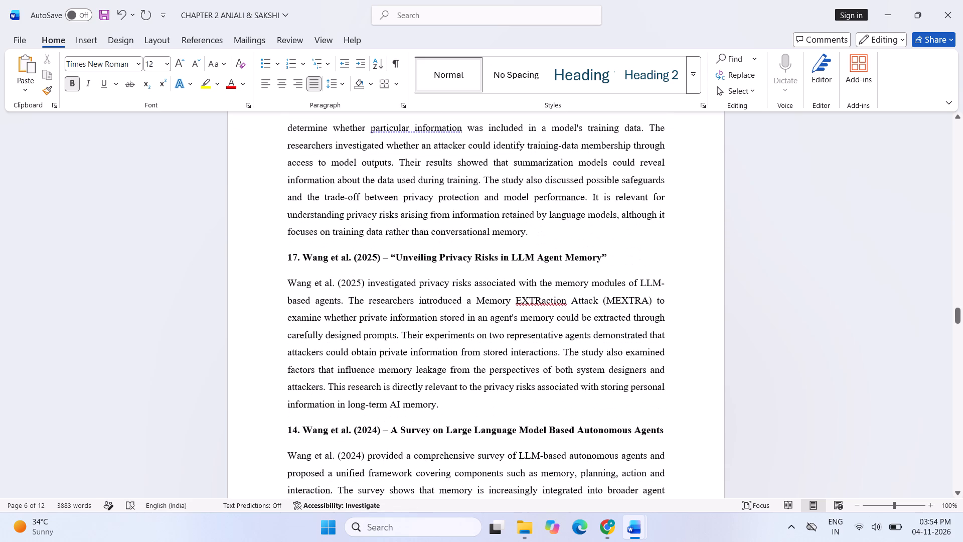
{"action": "left_click", "coordinate": [296, 260]}
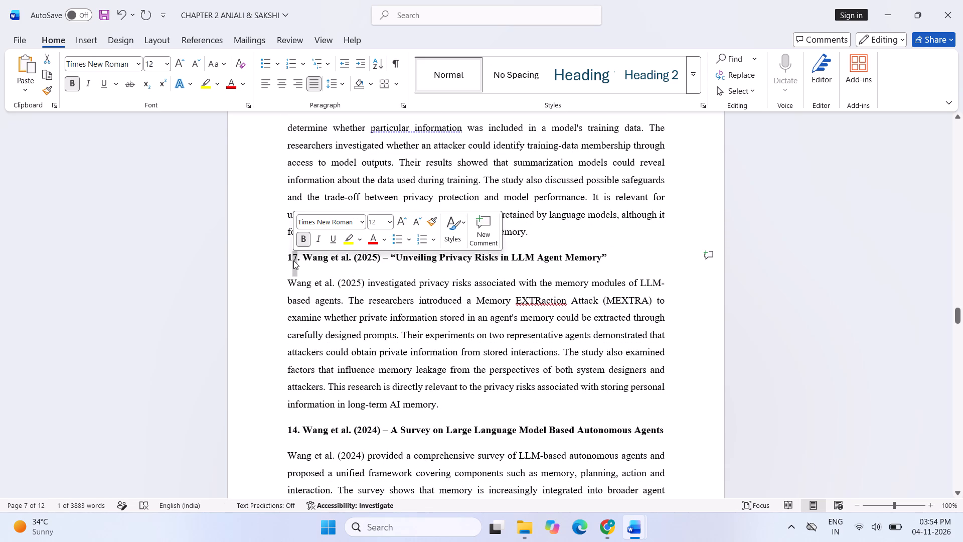
{"action": "key", "text": "8"}
{"action": "scroll", "coordinate": [293, 260], "scroll_direction": "down", "scroll_amount": 1}
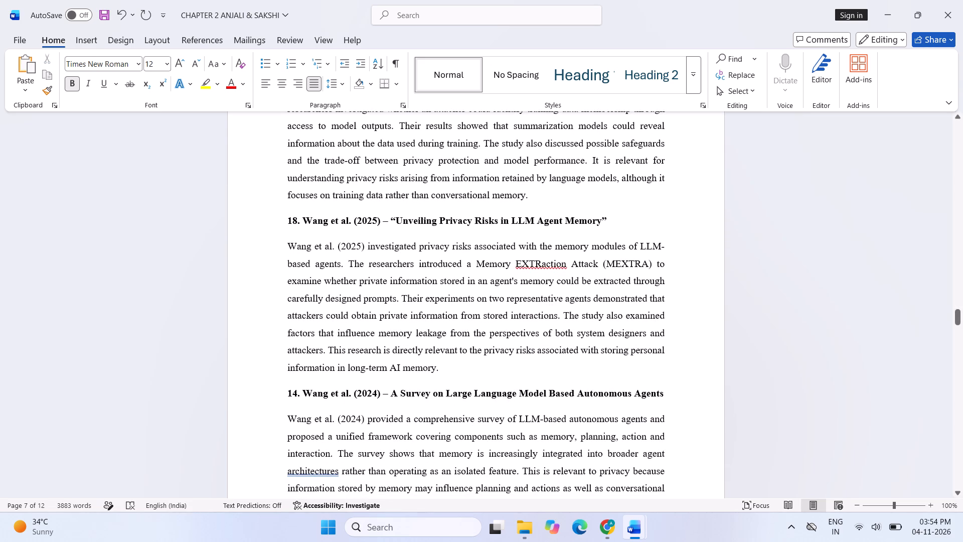
{"action": "scroll", "coordinate": [293, 260], "scroll_direction": "down", "scroll_amount": 1}
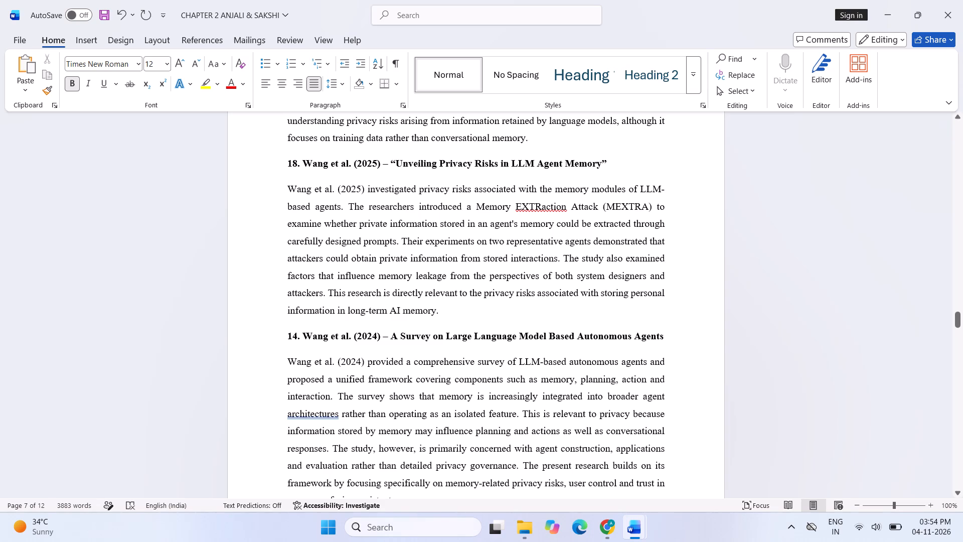
{"action": "left_click", "coordinate": [295, 334]}
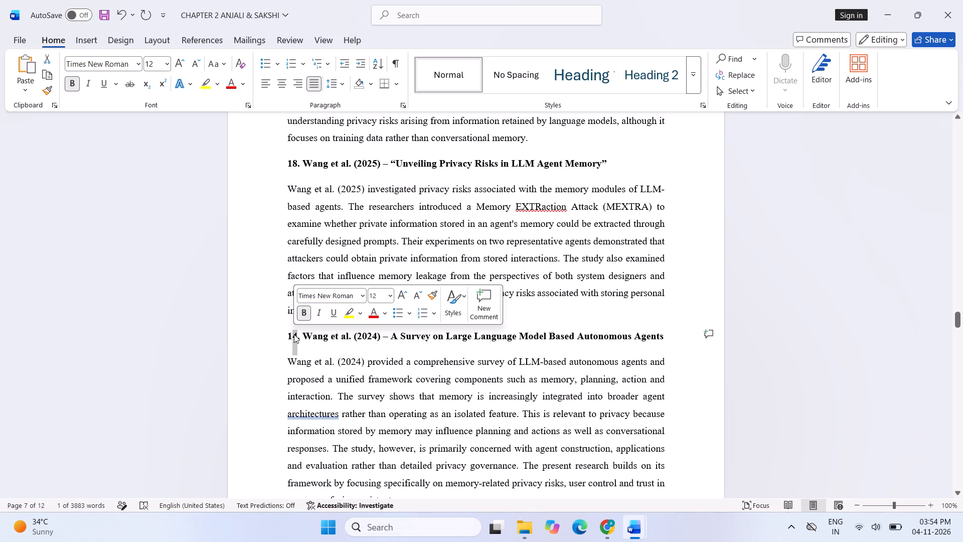
{"action": "key", "text": "9"}
Renumber the Wu et al. (2025) heading in section 2.2 as 20 and the Xu (2024) heading as 21.
{"action": "scroll", "coordinate": [294, 334], "scroll_direction": "down", "scroll_amount": 1}
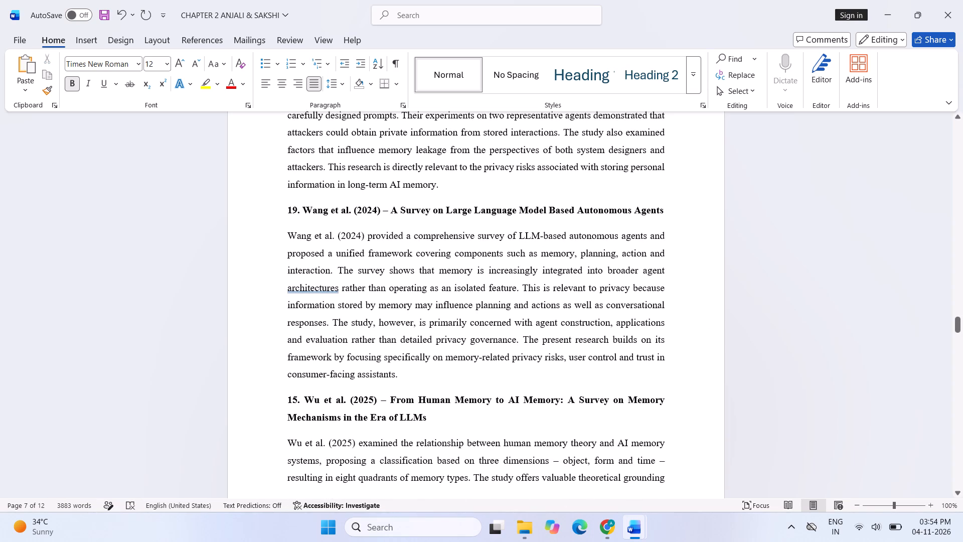
{"action": "left_click_drag", "start_coordinate": [296, 404], "coordinate": [287, 403]}
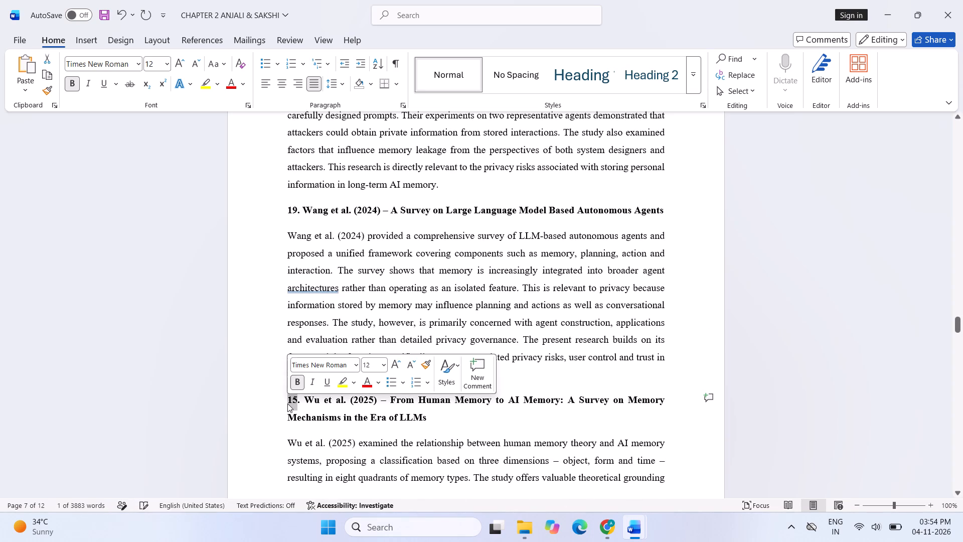
{"action": "type", "text": "20"}
{"action": "scroll", "coordinate": [287, 403], "scroll_direction": "down", "scroll_amount": 1}
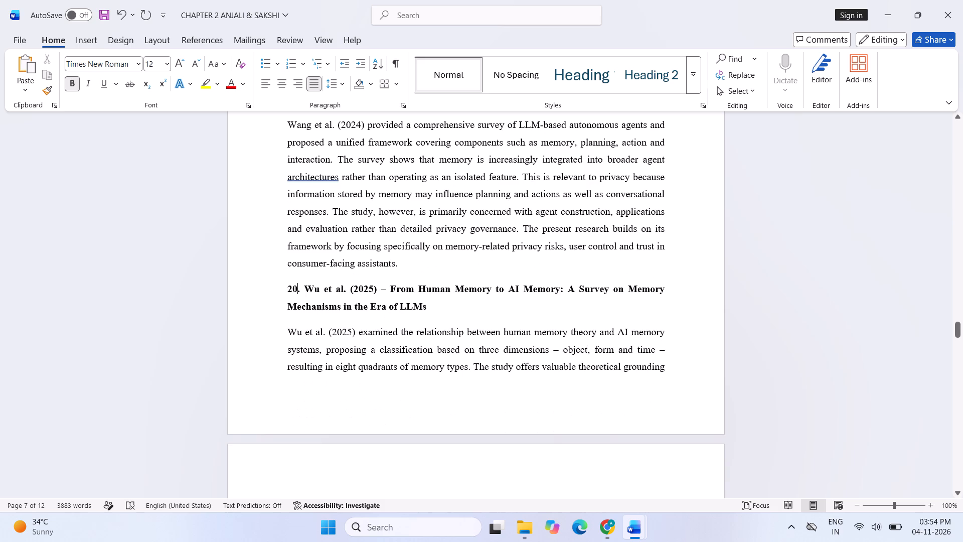
{"action": "scroll", "coordinate": [307, 404], "scroll_direction": "down", "scroll_amount": 2}
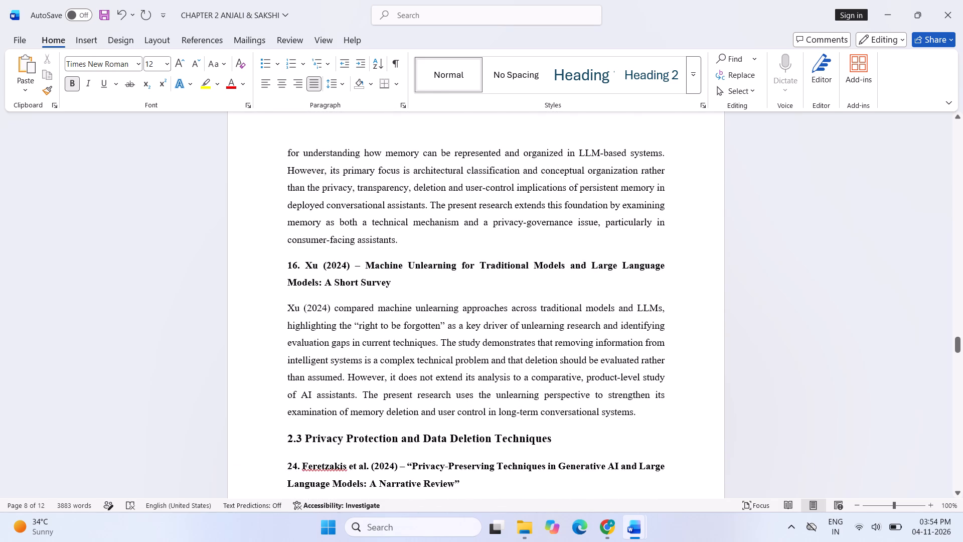
{"action": "left_click_drag", "start_coordinate": [296, 264], "coordinate": [289, 265]}
{"action": "left_click_drag", "start_coordinate": [289, 265], "coordinate": [291, 264]}
{"action": "type", "text": "21"}
{"action": "scroll", "coordinate": [291, 264], "scroll_direction": "down", "scroll_amount": 1}
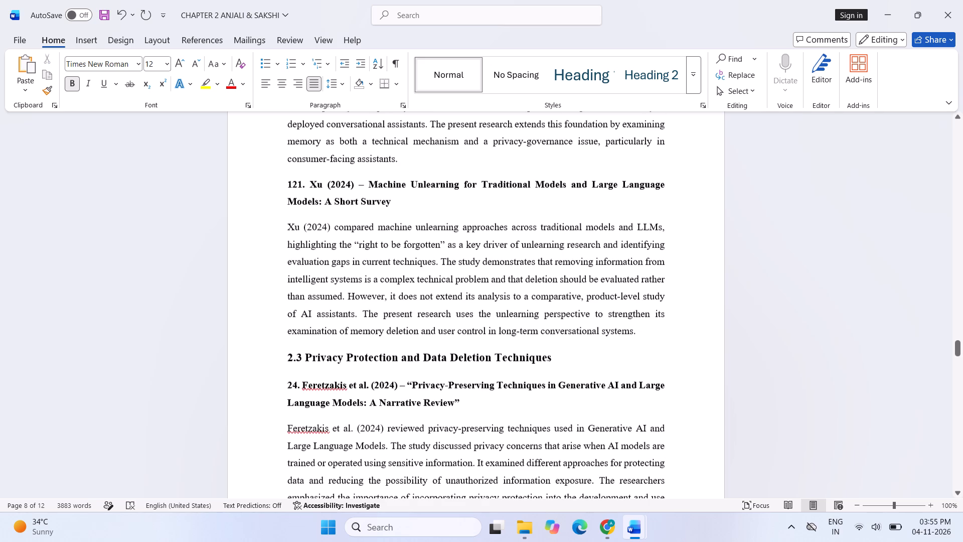
{"action": "scroll", "coordinate": [291, 264], "scroll_direction": "down", "scroll_amount": 1}
{"action": "key", "text": "Left"}
{"action": "key", "text": "Left"}
{"action": "key", "text": "BackSpace"}
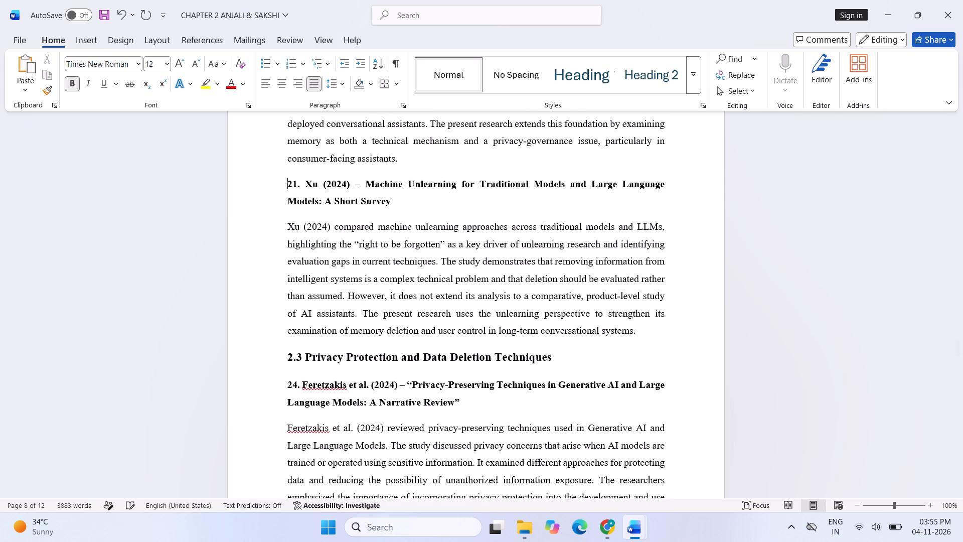
In section 2.3, renumber the Feretzakis et al. (2024) heading as 22 and the Shi et al. (2025) heading as 23.
{"action": "scroll", "coordinate": [291, 264], "scroll_direction": "right", "scroll_amount": 1}
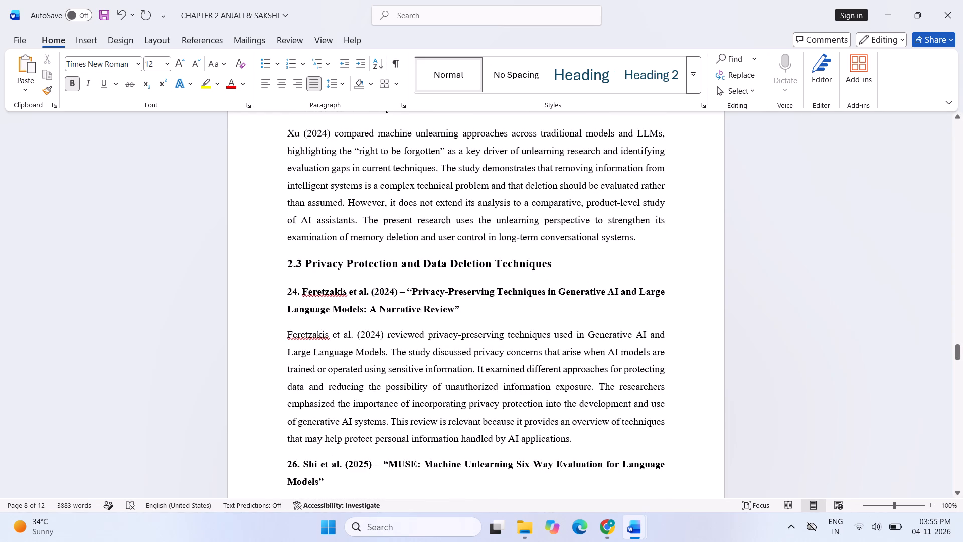
{"action": "left_click", "coordinate": [297, 292]}
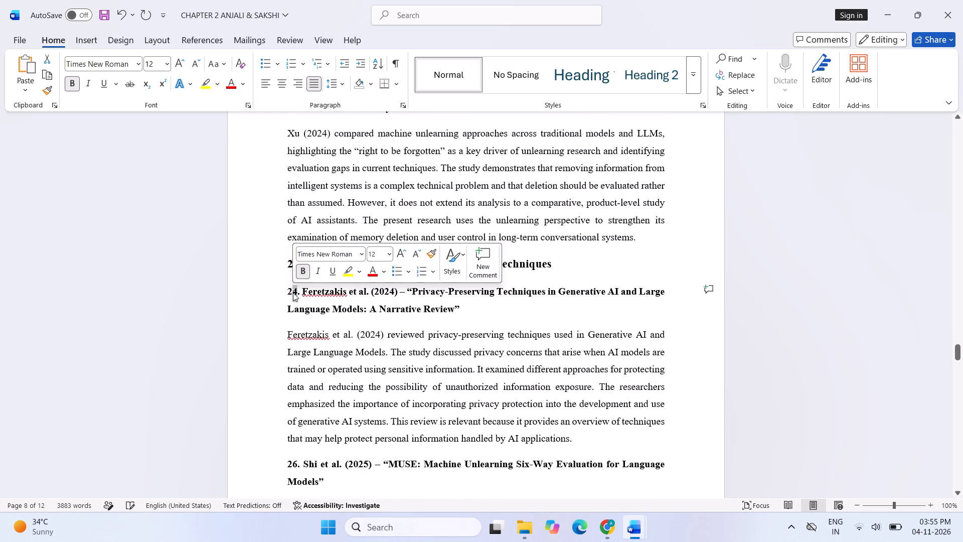
{"action": "key", "text": "2"}
{"action": "scroll", "coordinate": [293, 293], "scroll_direction": "down", "scroll_amount": 1}
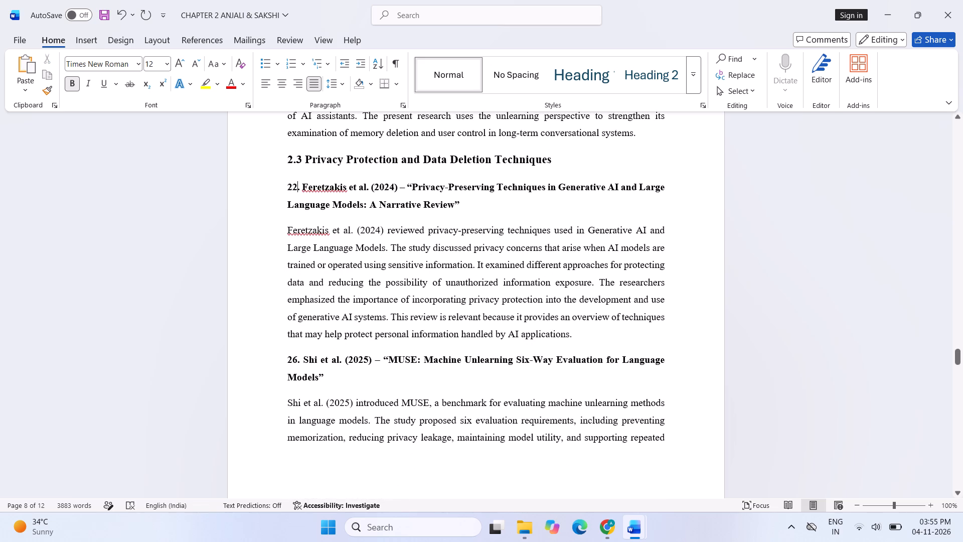
{"action": "left_click", "coordinate": [294, 356]}
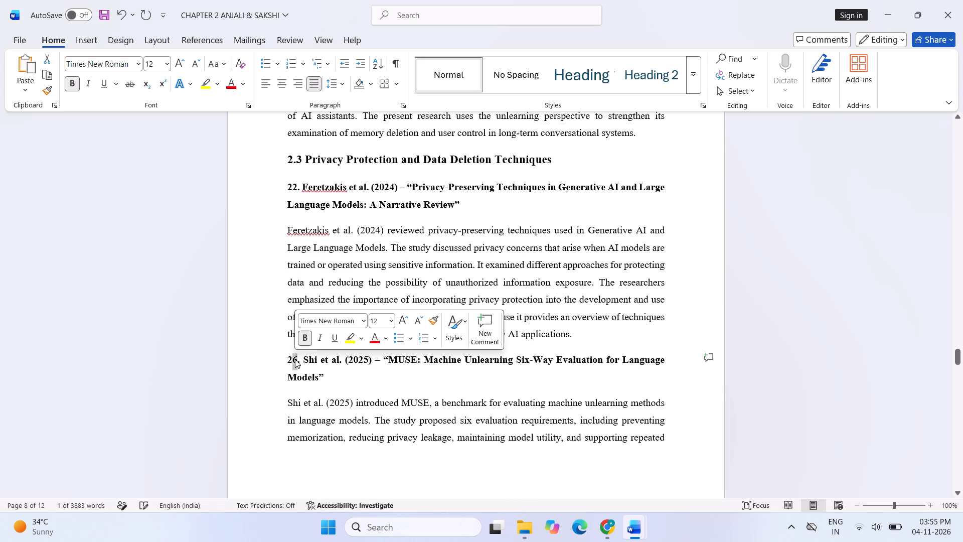
{"action": "key", "text": "3"}
Renumber the Xu et al. (2025) A-MEM heading in section 2.3 as 24.
{"action": "scroll", "coordinate": [295, 359], "scroll_direction": "down", "scroll_amount": 1}
{"action": "scroll", "coordinate": [317, 425], "scroll_direction": "down", "scroll_amount": 1}
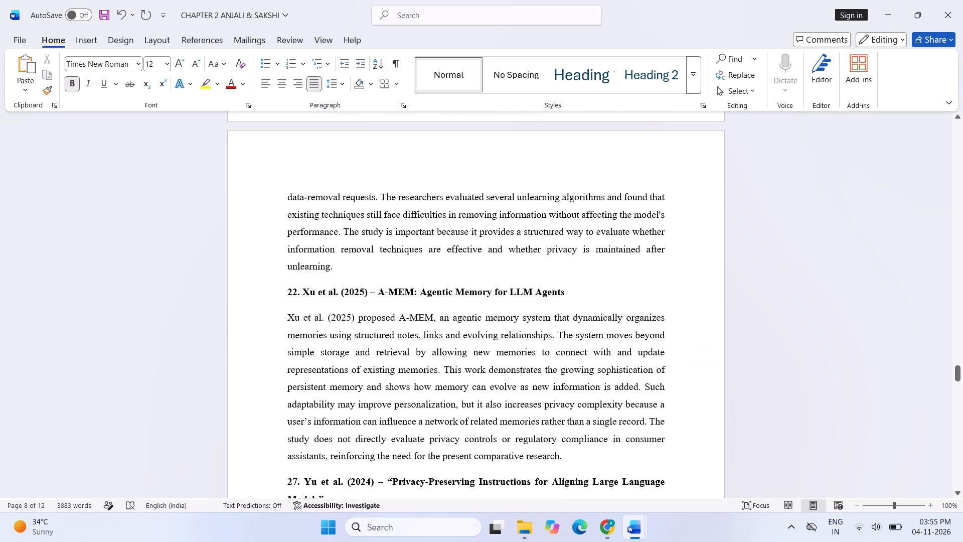
{"action": "left_click_drag", "start_coordinate": [294, 293], "coordinate": [297, 298]}
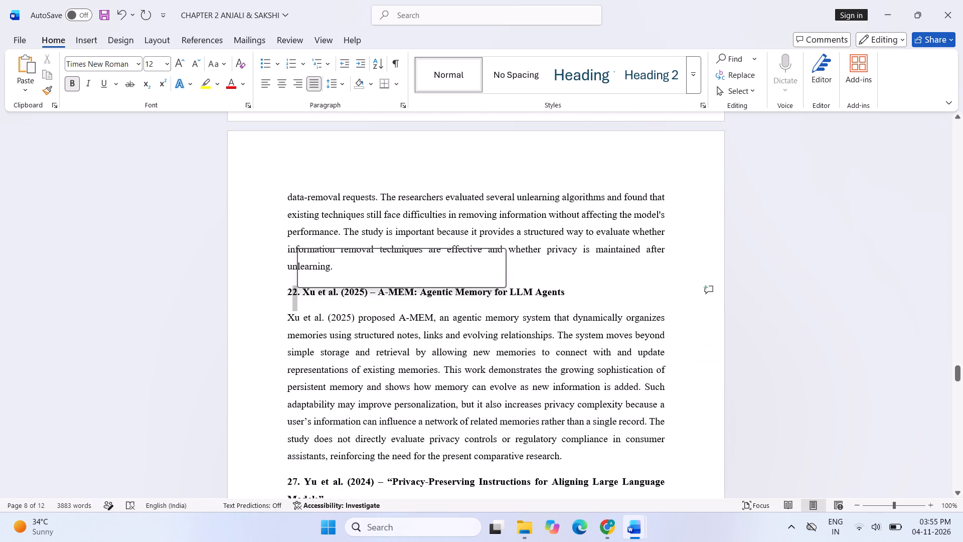
{"action": "key", "text": "4"}
{"action": "scroll", "coordinate": [297, 298], "scroll_direction": "down", "scroll_amount": 1}
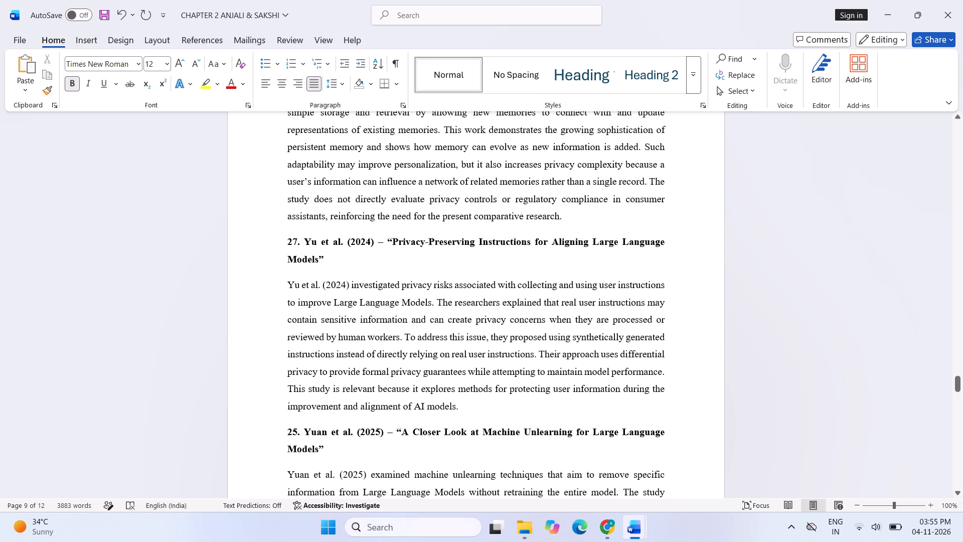
In section 2.3, renumber the Yu et al. (2024) heading as 25 and the Yuan et al. (2025) heading as 26.
{"action": "left_click_drag", "start_coordinate": [291, 242], "coordinate": [297, 243]}
{"action": "key", "text": "5"}
{"action": "scroll", "coordinate": [297, 243], "scroll_direction": "down", "scroll_amount": 1}
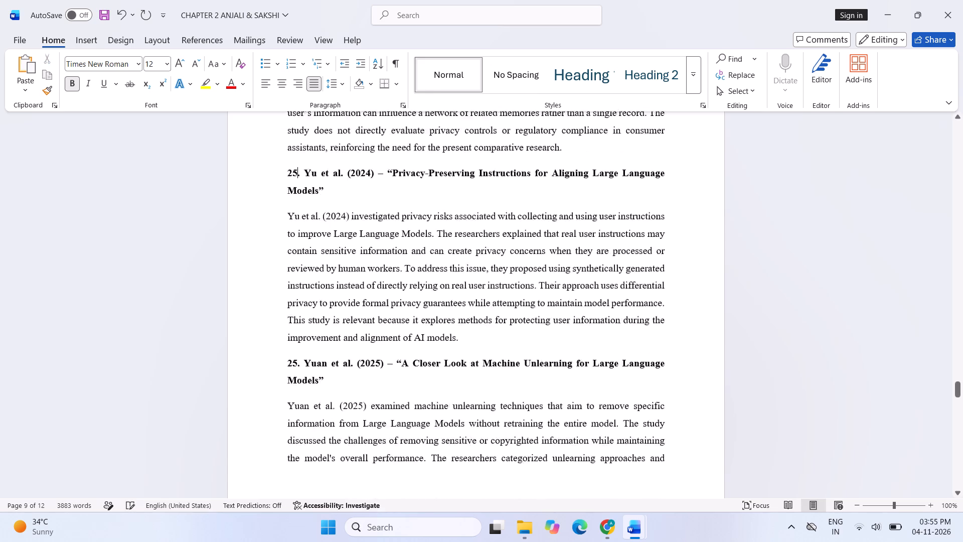
{"action": "scroll", "coordinate": [297, 243], "scroll_direction": "down", "scroll_amount": 1}
{"action": "left_click", "coordinate": [292, 288]}
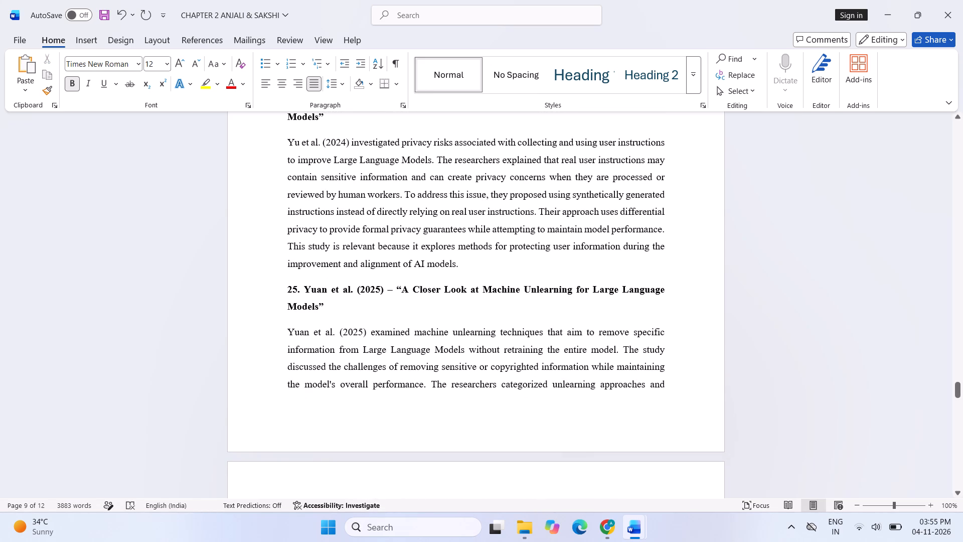
{"action": "key", "text": "6"}
Renumber the Zhang et al. (2024) memory mechanism survey heading at the end of section 2.3 as 27.
{"action": "scroll", "coordinate": [296, 289], "scroll_direction": "down", "scroll_amount": 1}
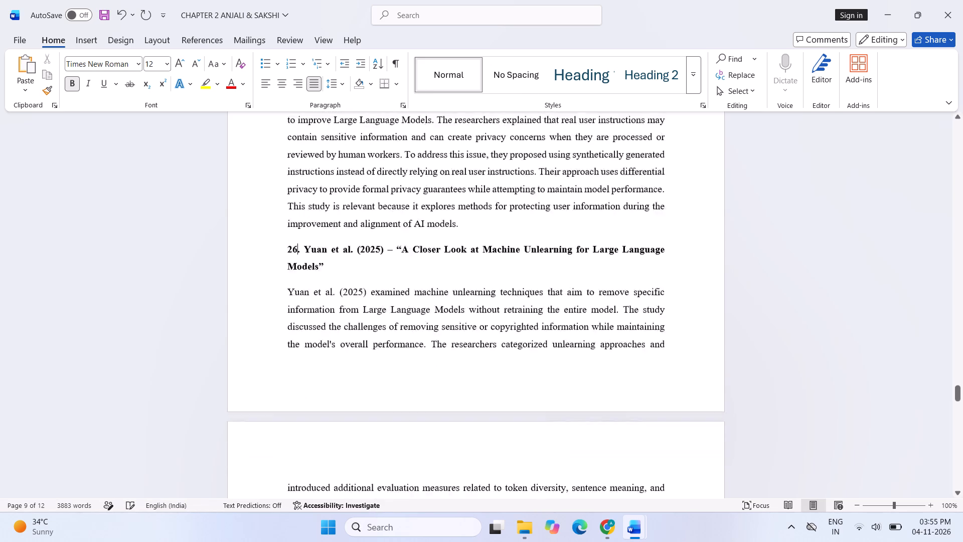
{"action": "scroll", "coordinate": [296, 289], "scroll_direction": "down", "scroll_amount": 1}
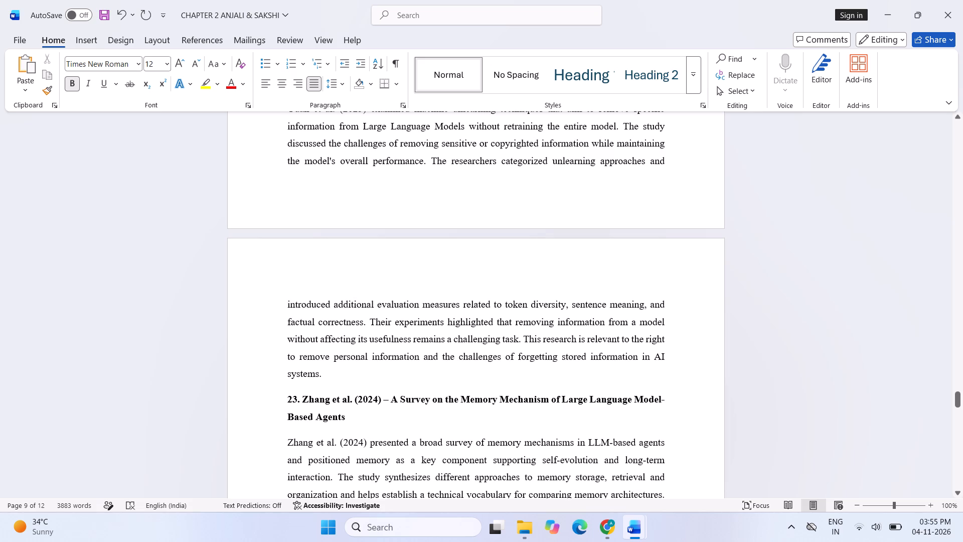
{"action": "left_click", "coordinate": [294, 400]}
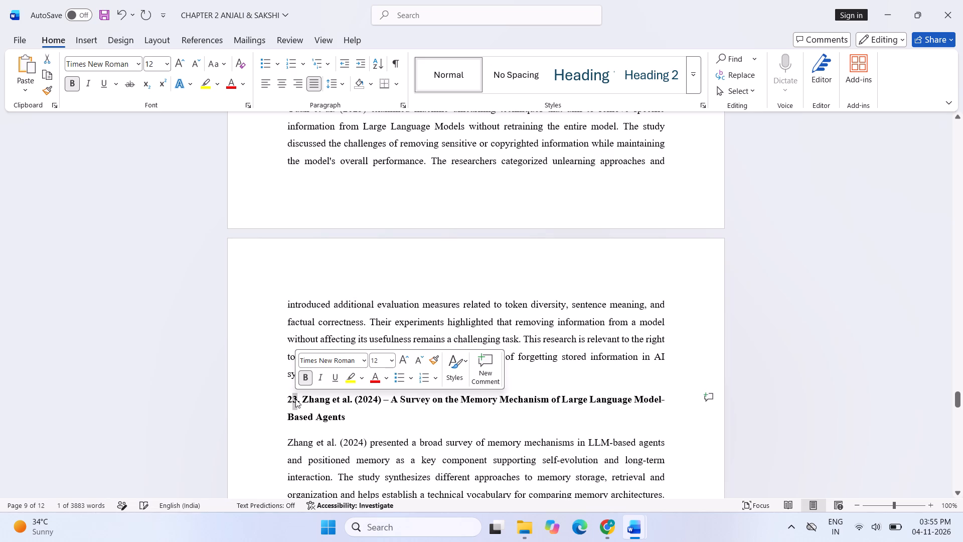
{"action": "key", "text": "7"}
In section 2.4, renumber the Naithani (2025) heading as 28 and the Singh and Anusha (2024) heading as 29.
{"action": "scroll", "coordinate": [295, 399], "scroll_direction": "down", "scroll_amount": 2}
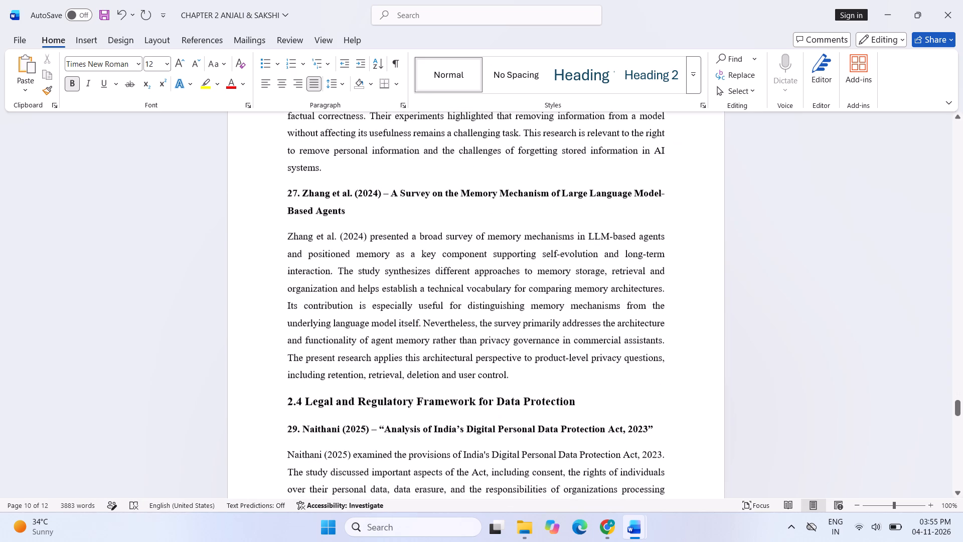
{"action": "left_click", "coordinate": [292, 432]}
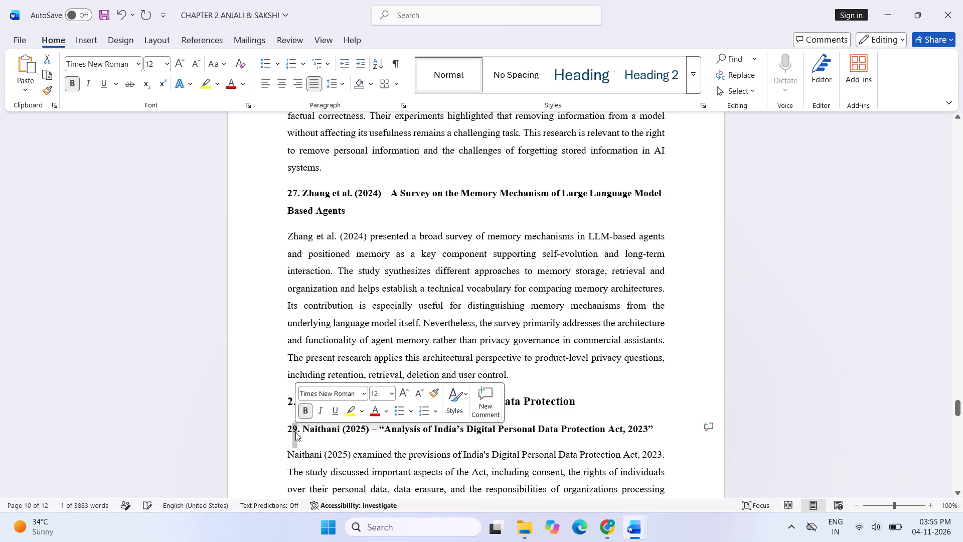
{"action": "key", "text": "8"}
{"action": "scroll", "coordinate": [295, 432], "scroll_direction": "down", "scroll_amount": 1}
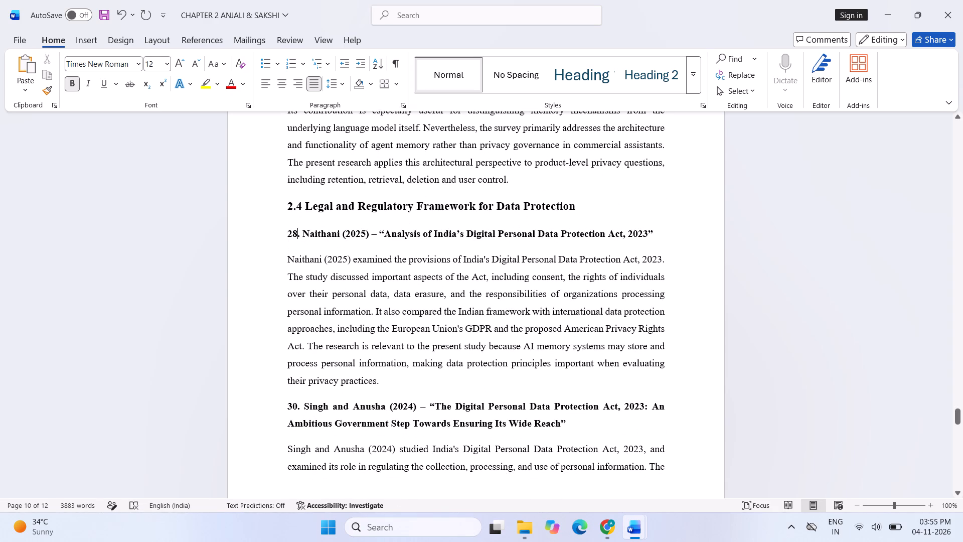
{"action": "left_click", "coordinate": [294, 407]}
{"action": "left_click_drag", "start_coordinate": [285, 406], "coordinate": [294, 403]}
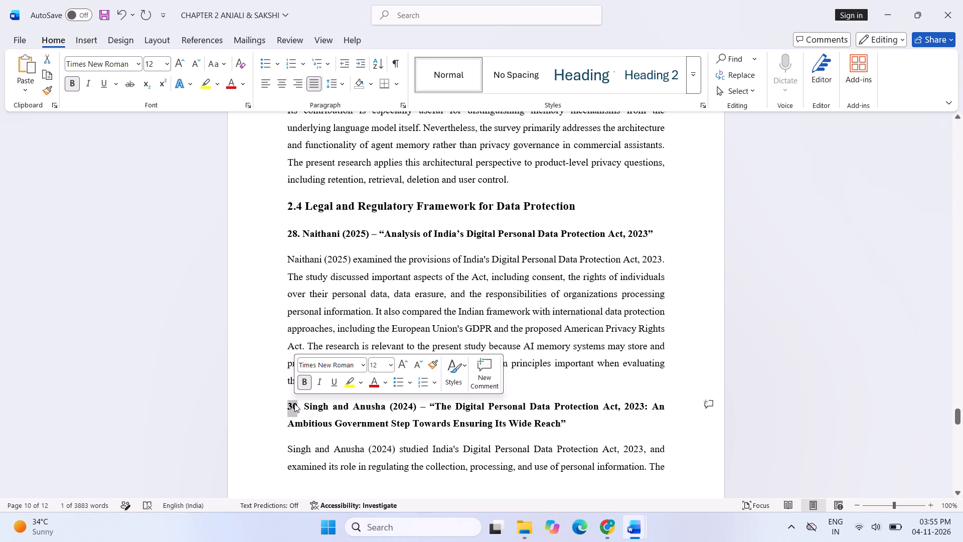
{"action": "type", "text": "29"}
Renumber the Zhao and Song (2024) heading, the last entry before the Research Gap section, as 30.
{"action": "scroll", "coordinate": [294, 403], "scroll_direction": "down", "scroll_amount": 2}
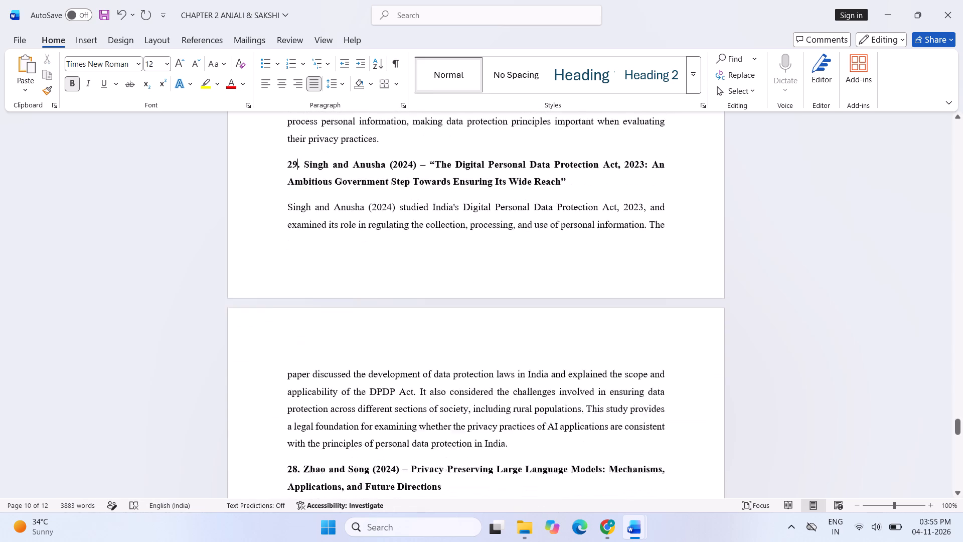
{"action": "scroll", "coordinate": [294, 403], "scroll_direction": "down", "scroll_amount": 2}
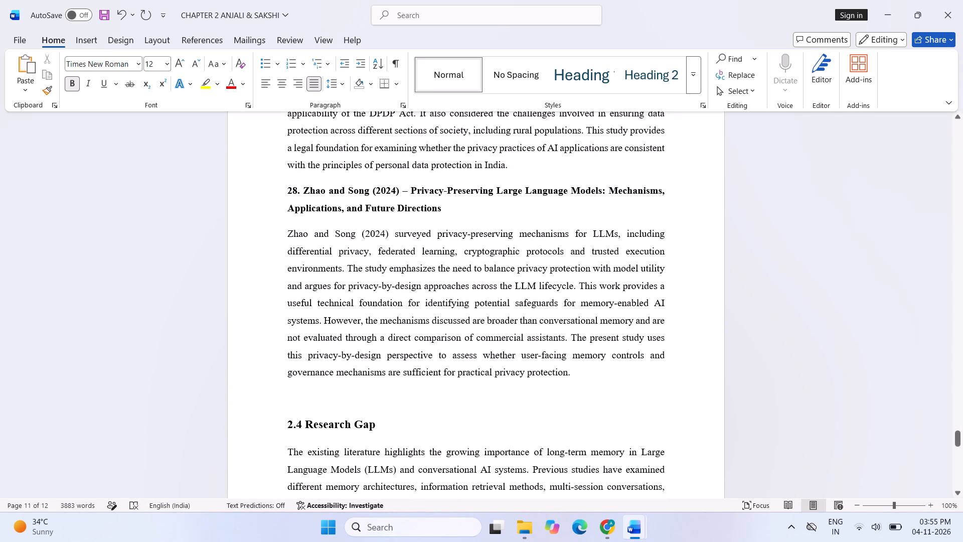
{"action": "left_click_drag", "start_coordinate": [288, 193], "coordinate": [294, 193]}
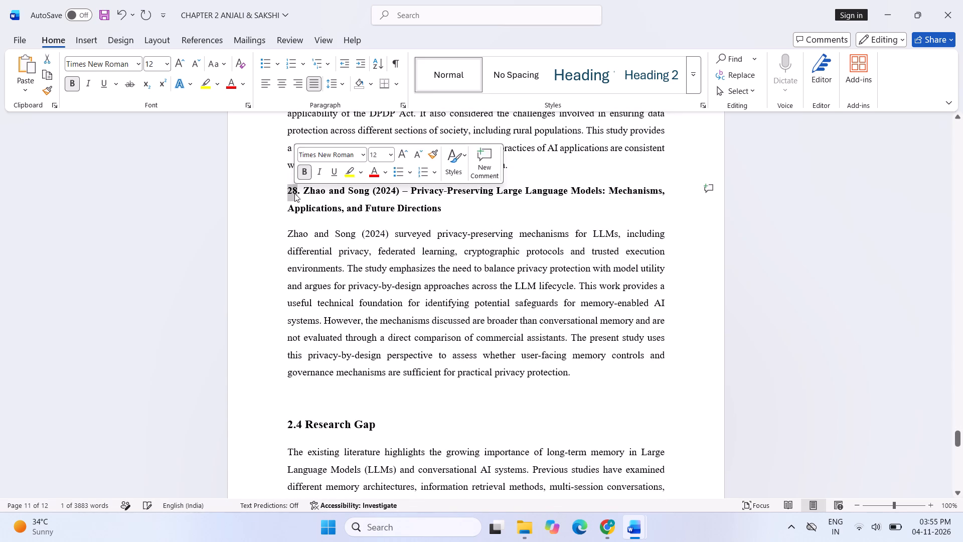
{"action": "type", "text": "30"}
Review the Research Gap section through the last page of the chapter.
{"action": "scroll", "coordinate": [294, 193], "scroll_direction": "down", "scroll_amount": 1}
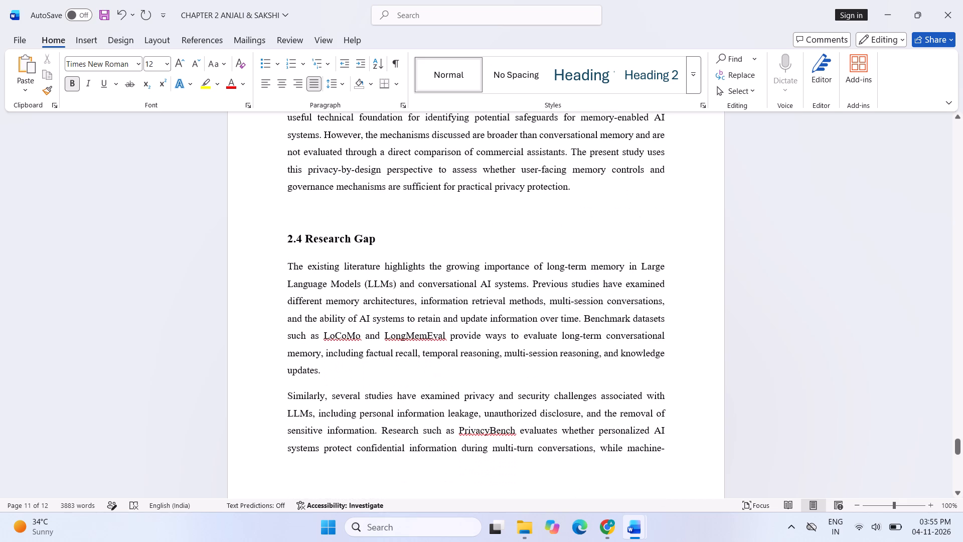
{"action": "scroll", "coordinate": [339, 256], "scroll_direction": "down", "scroll_amount": 1}
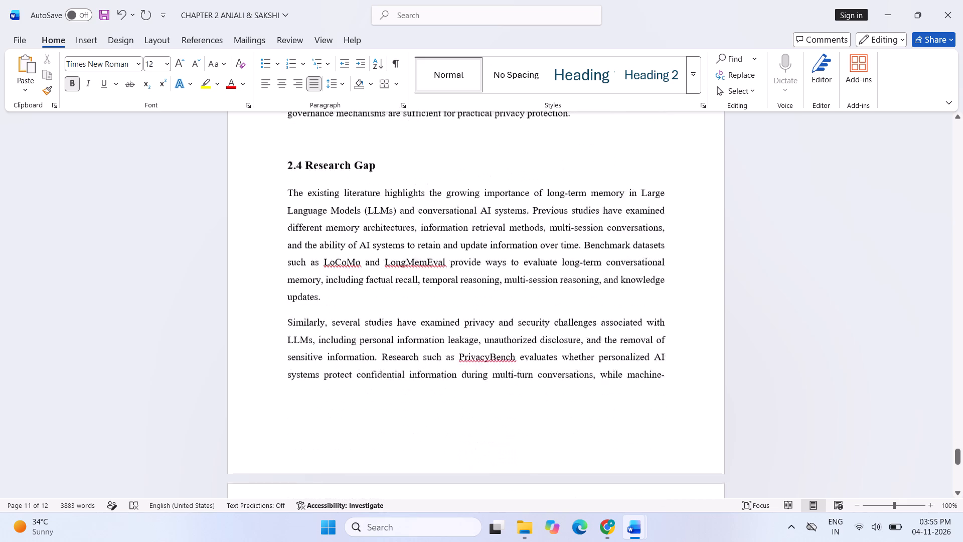
{"action": "scroll", "coordinate": [339, 256], "scroll_direction": "down", "scroll_amount": 1}
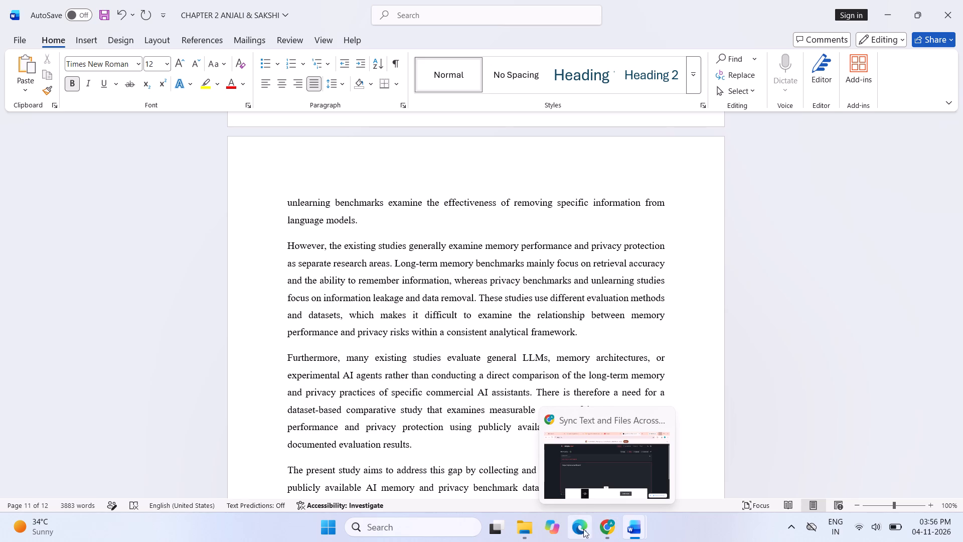
{"action": "scroll", "coordinate": [546, 373], "scroll_direction": "down", "scroll_amount": 1}
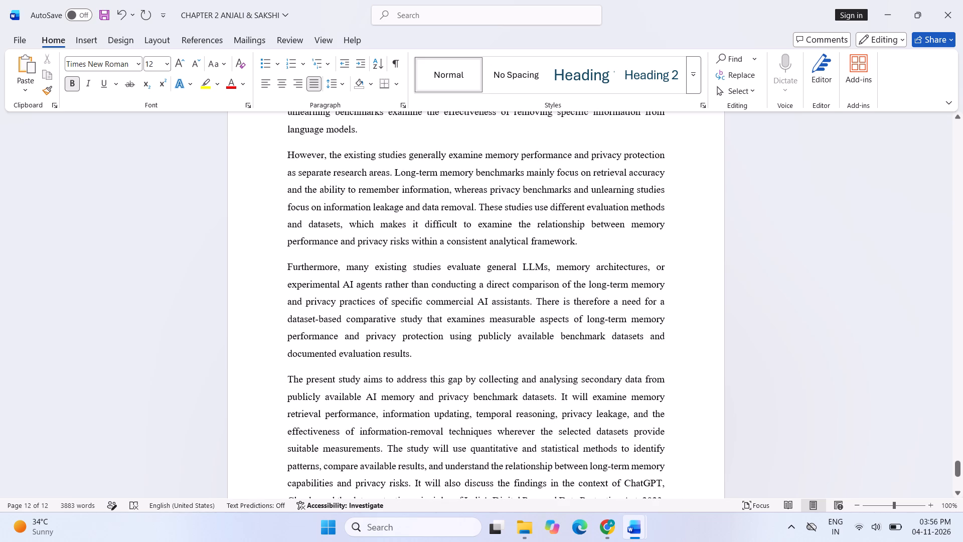
{"action": "scroll", "coordinate": [546, 373], "scroll_direction": "down", "scroll_amount": 1}
{"action": "scroll", "coordinate": [546, 373], "scroll_direction": "up", "scroll_amount": 1}
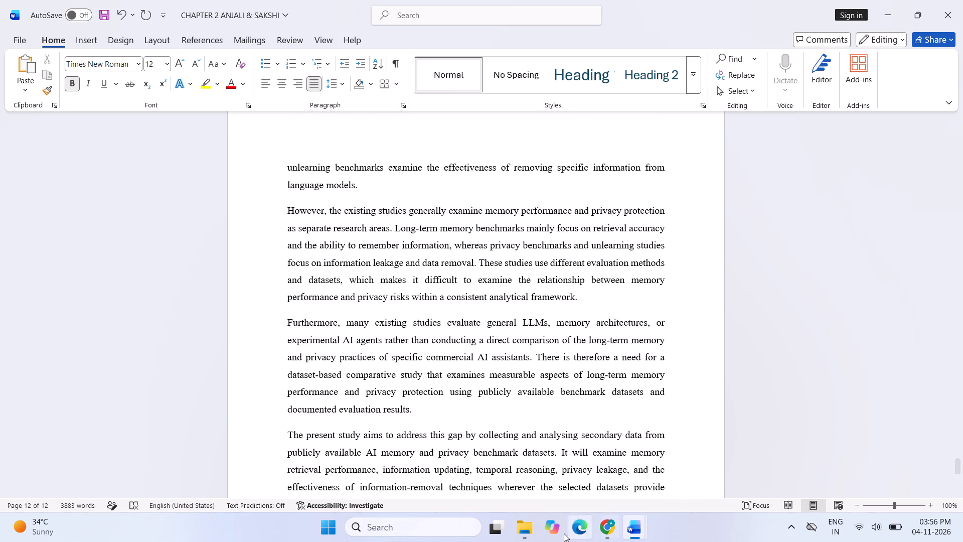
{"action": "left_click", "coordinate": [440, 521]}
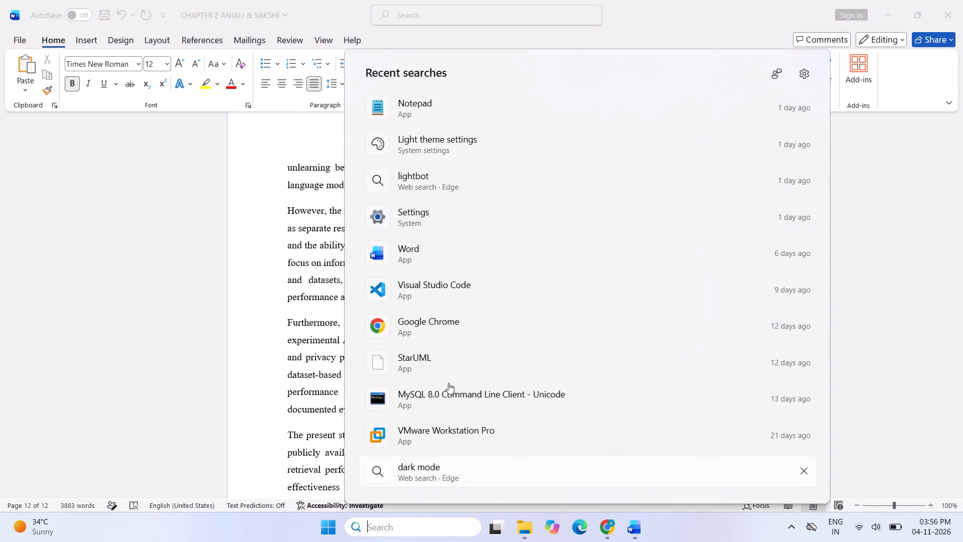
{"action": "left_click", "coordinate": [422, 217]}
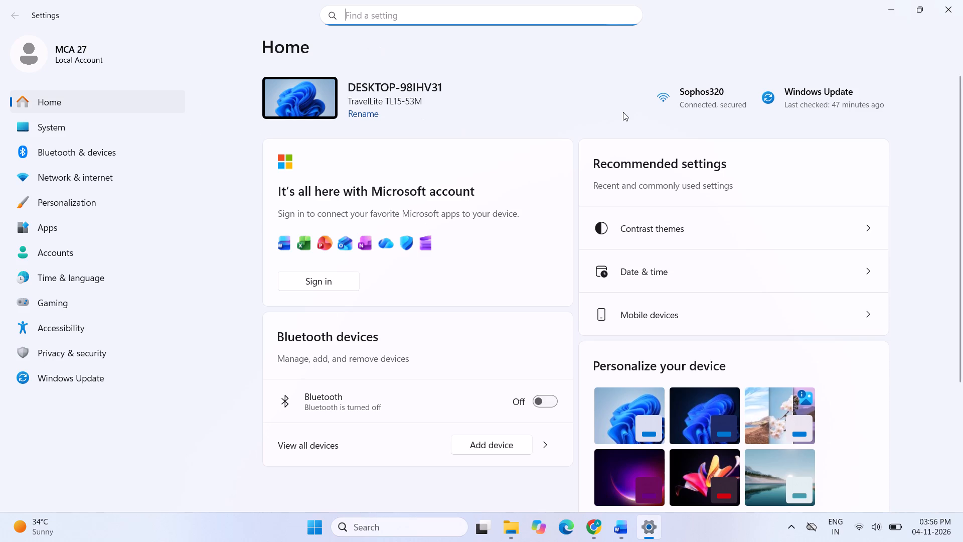